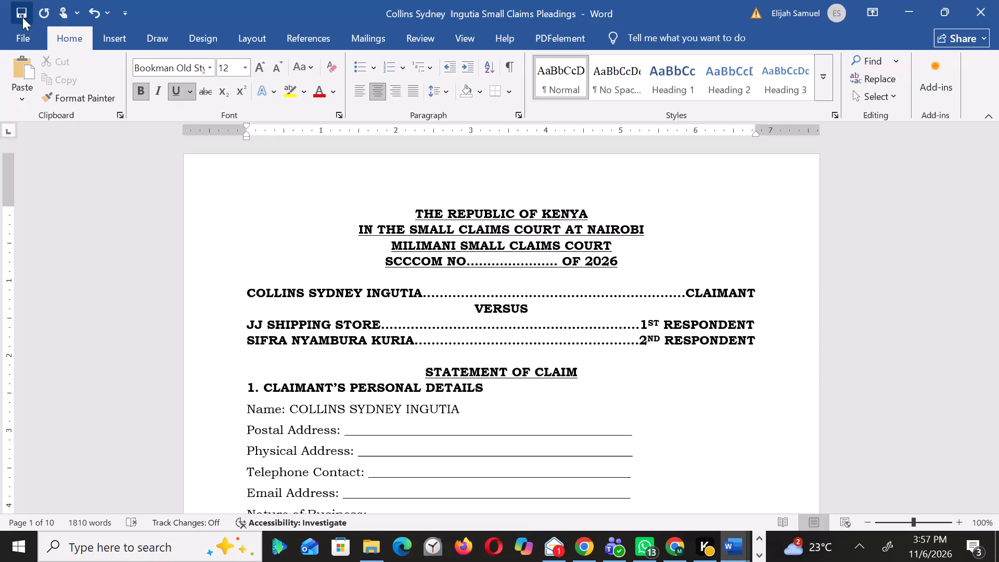
Save the small claims pleadings document.
click(21, 13)
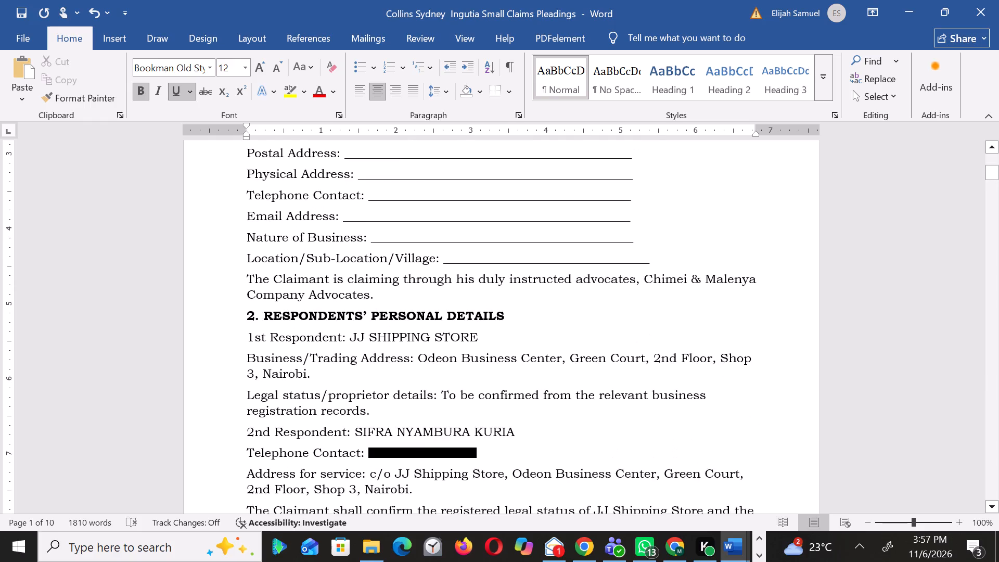
Retype the "st" in "1st Respondent" under Respondents' Personal Details as a superscript ordinal, and save the document.
click(264, 338)
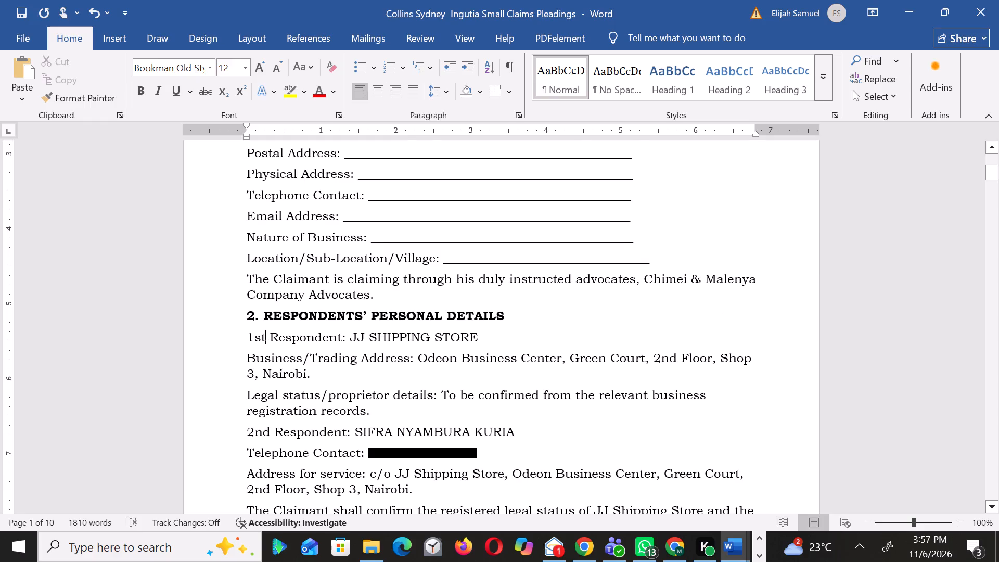
key(BackSpace)
key(BackSpace)
text(st)
key(space)
key(BackSpace)
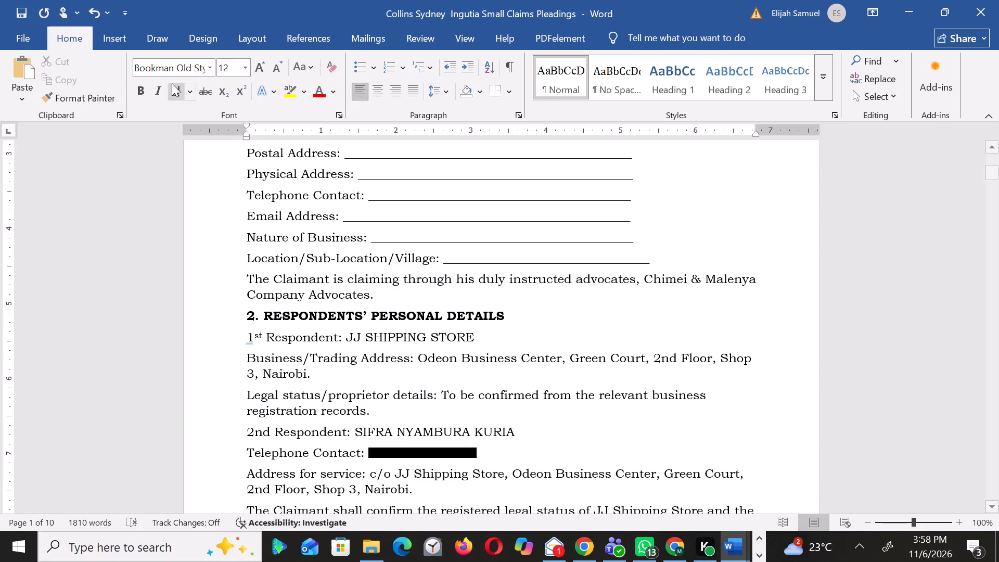
click(25, 16)
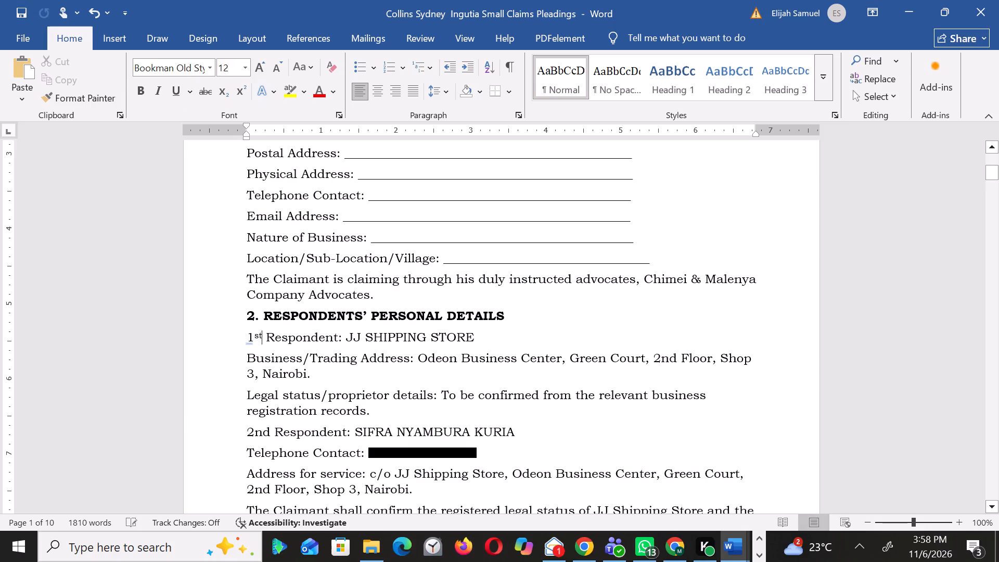
Retype the "nd" in the "2nd Respondent" line as a superscript ordinal, and save the document.
click(269, 431)
key(BackSpace)
key(BackSpace)
text(nd)
key(space)
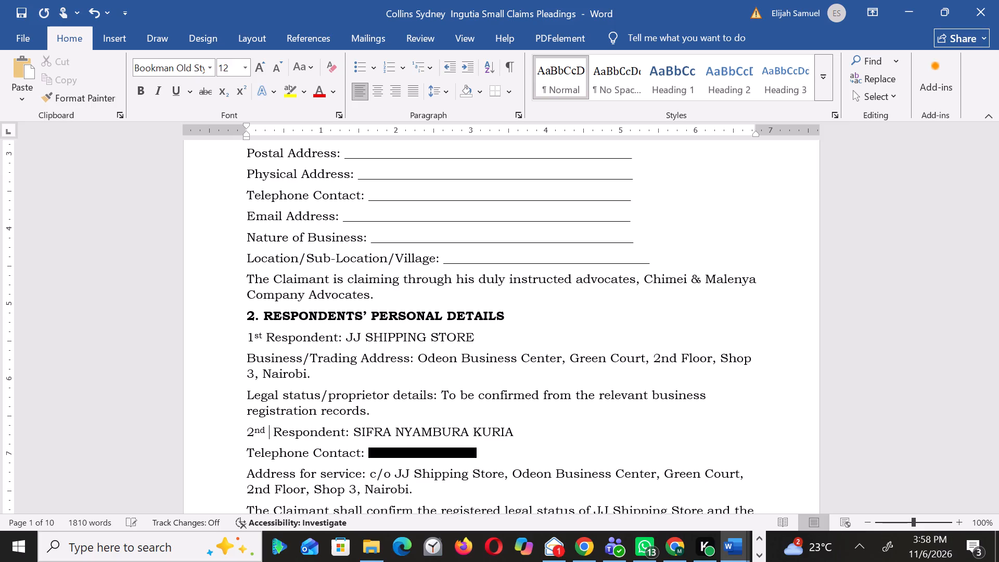
click(16, 21)
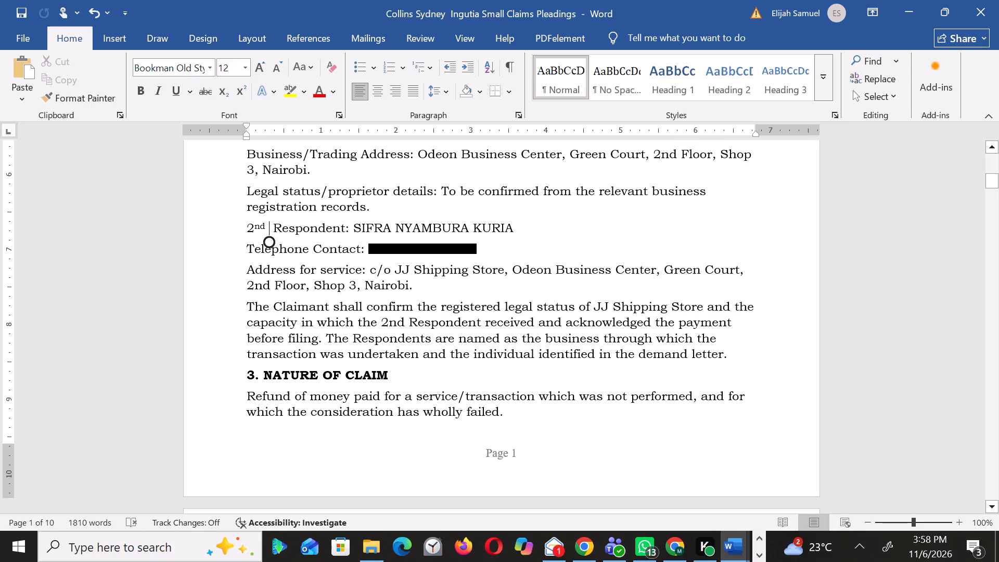
Delete the paragraph about the Claimant confirming JJ Shipping Store's registered legal status, just above the Nature of Claim heading.
drag(246, 304, 728, 368)
key(BackSpace)
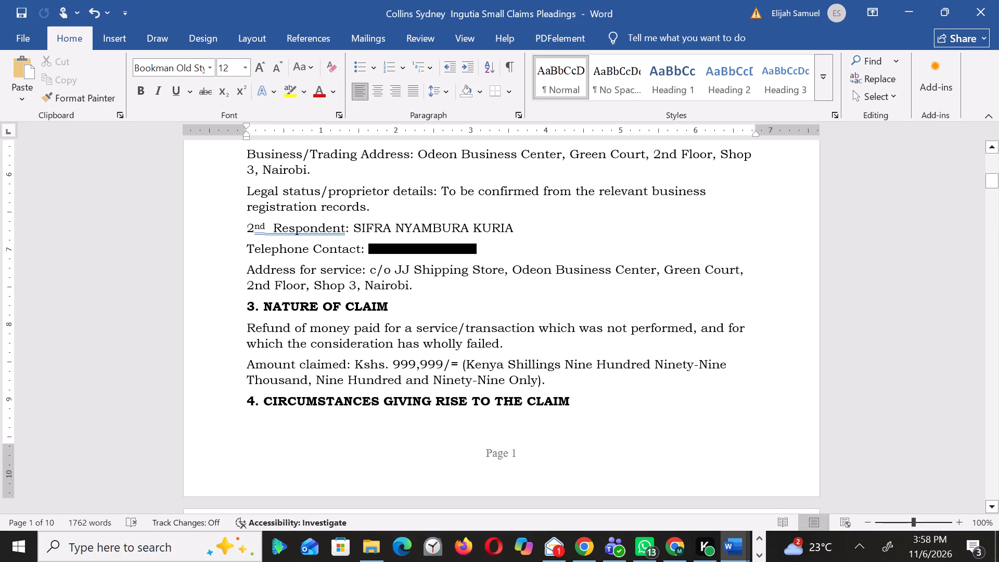
Accept the grammar suggestion "nd Respondent" to remove the extra space in the 2nd Respondent line, and save the document.
right_click(293, 229)
click(296, 239)
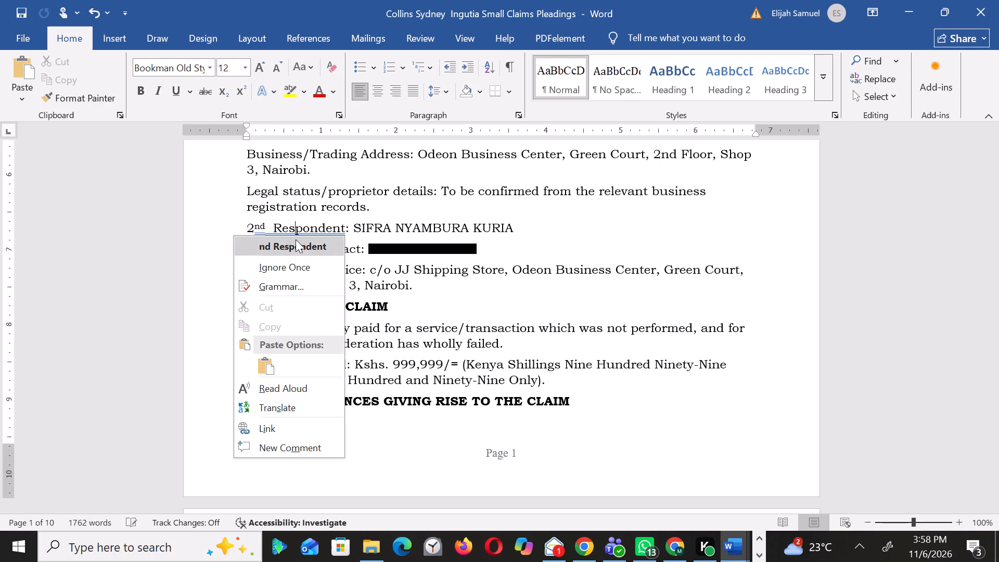
click(27, 12)
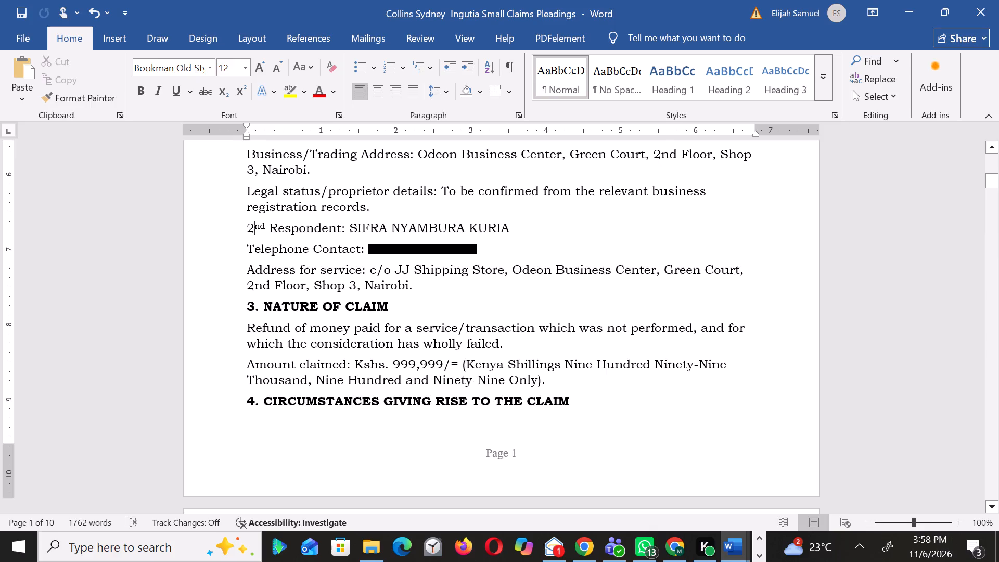
Insert two blank lines after the amount claimed paragraph to push the section 4 heading onto page 2.
click(556, 382)
key(Return)
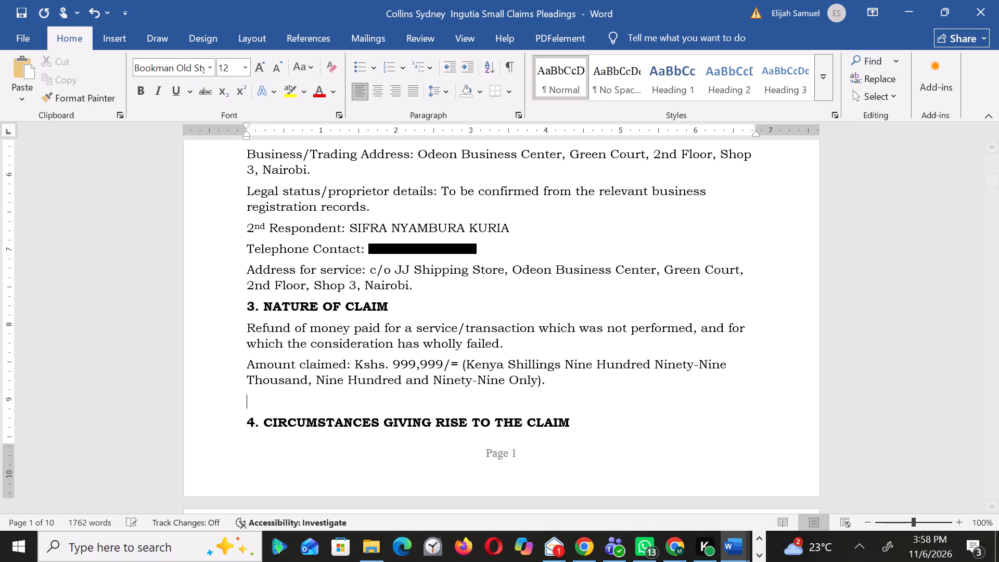
key(Return)
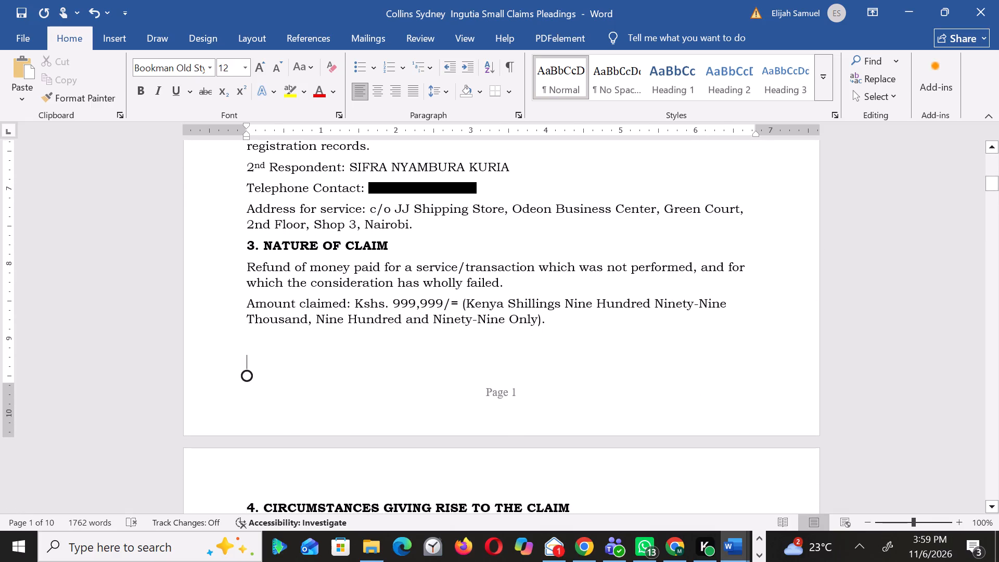
Justify the refund and amount claimed paragraphs under Nature of Claim, and save the document.
drag(245, 264, 551, 328)
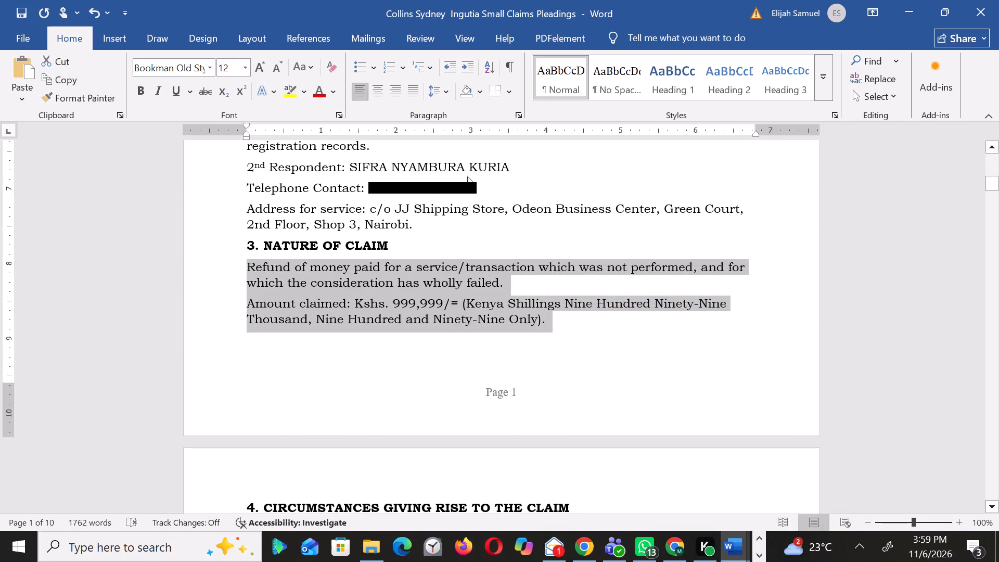
click(416, 90)
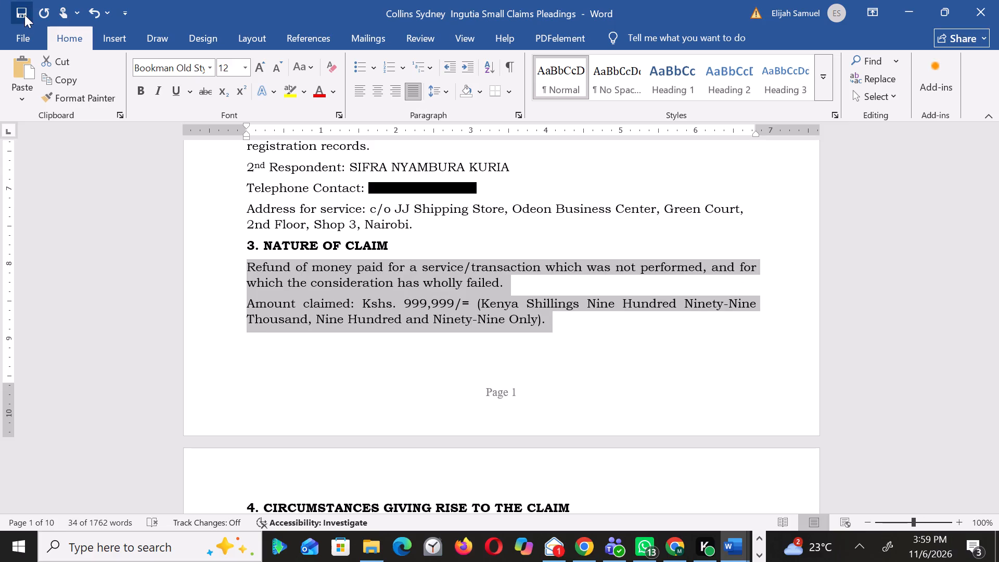
click(24, 11)
click(296, 414)
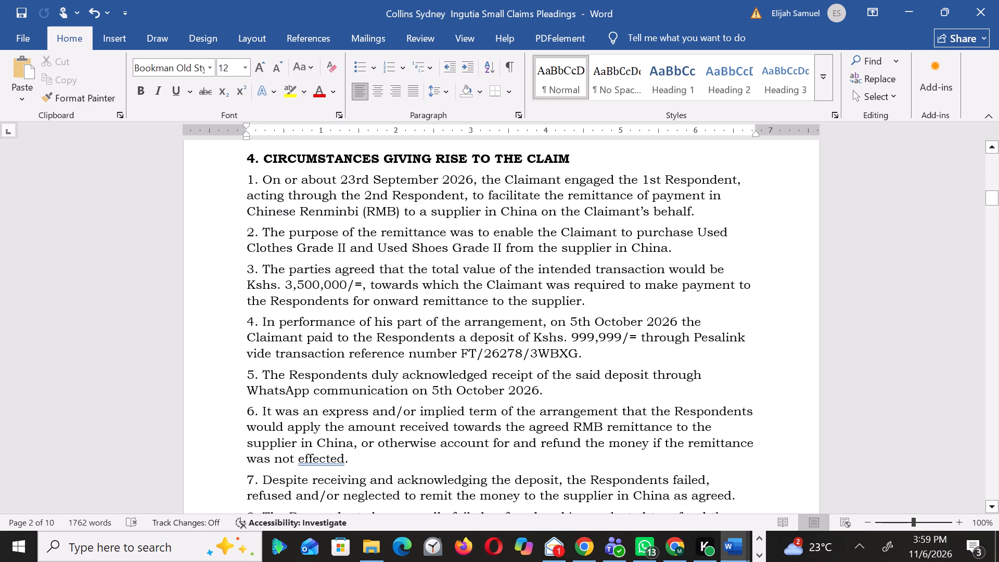
Justify paragraphs 1 to 12 under Circumstances Giving Rise to the Claim, and save the document.
drag(251, 176, 273, 231)
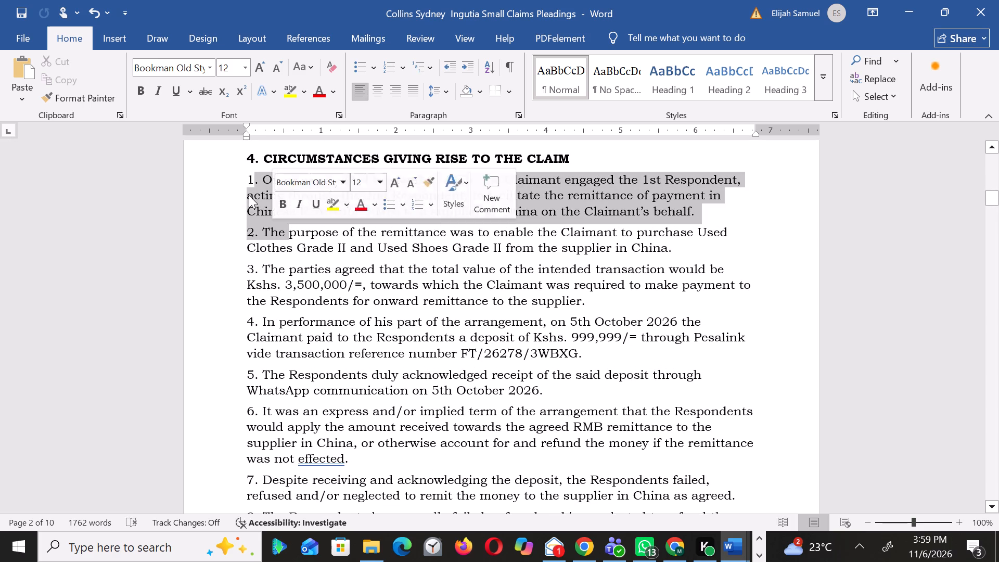
click(238, 177)
drag(247, 180, 283, 326)
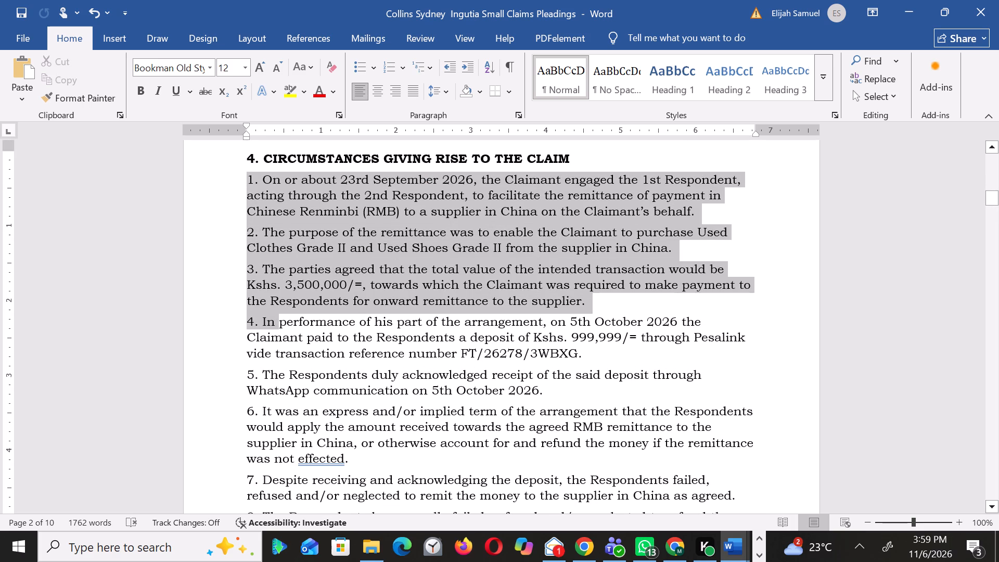
drag(283, 326, 324, 495)
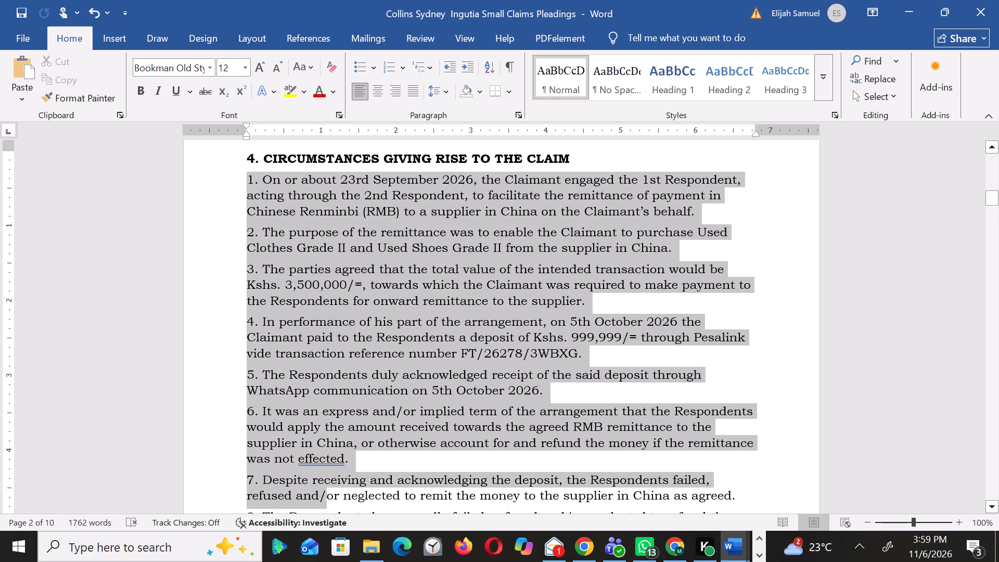
drag(324, 495, 655, 383)
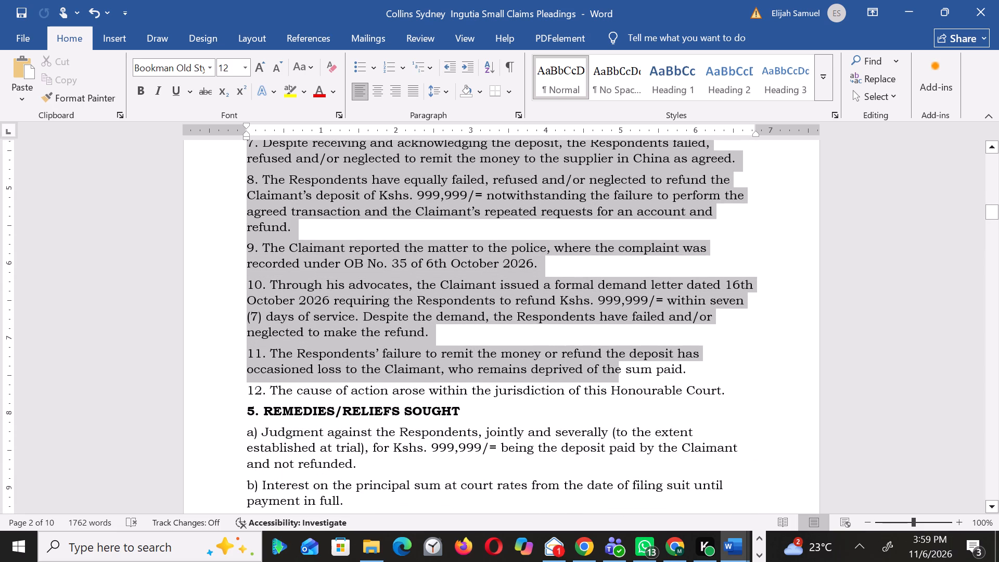
drag(655, 383, 740, 393)
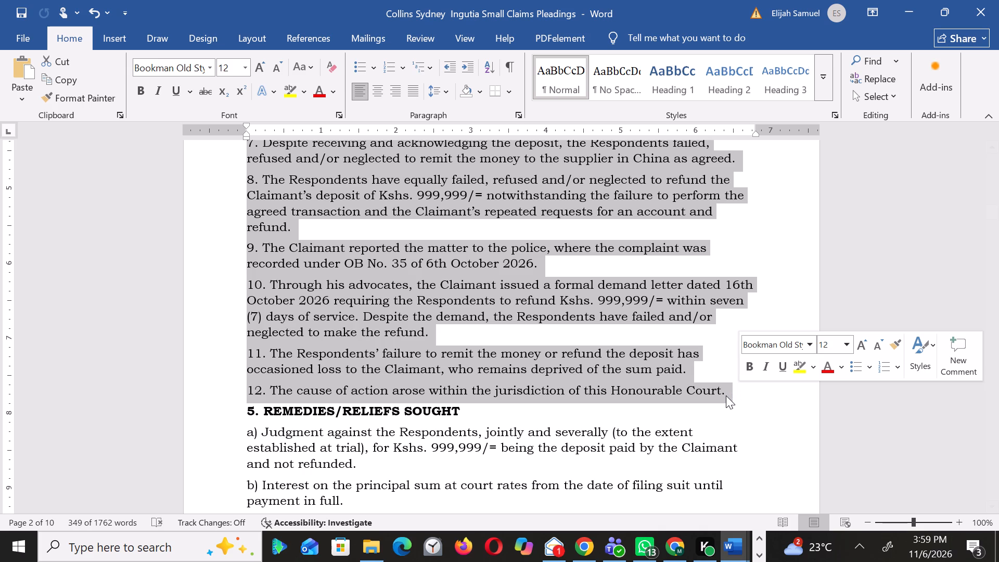
click(412, 95)
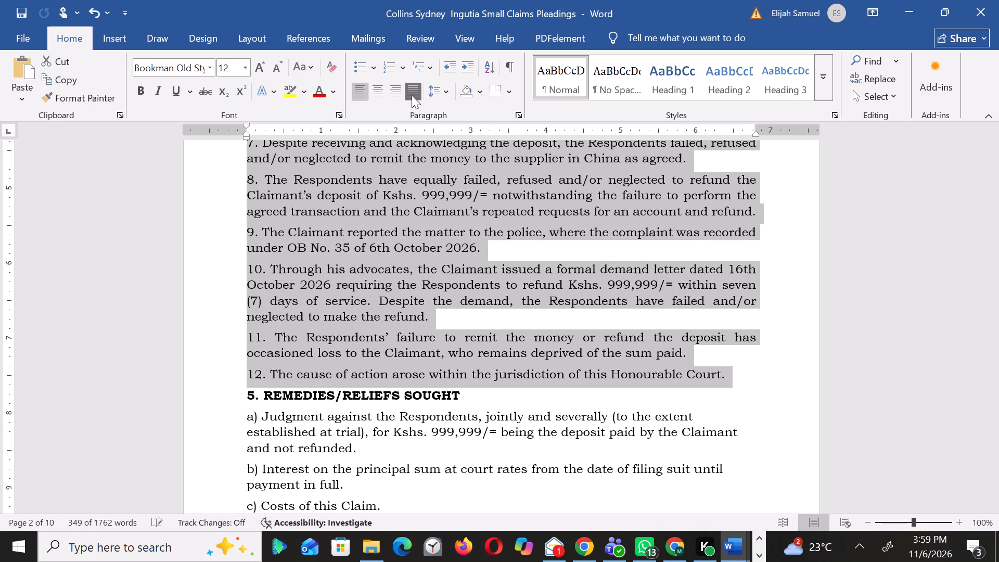
click(514, 286)
click(19, 16)
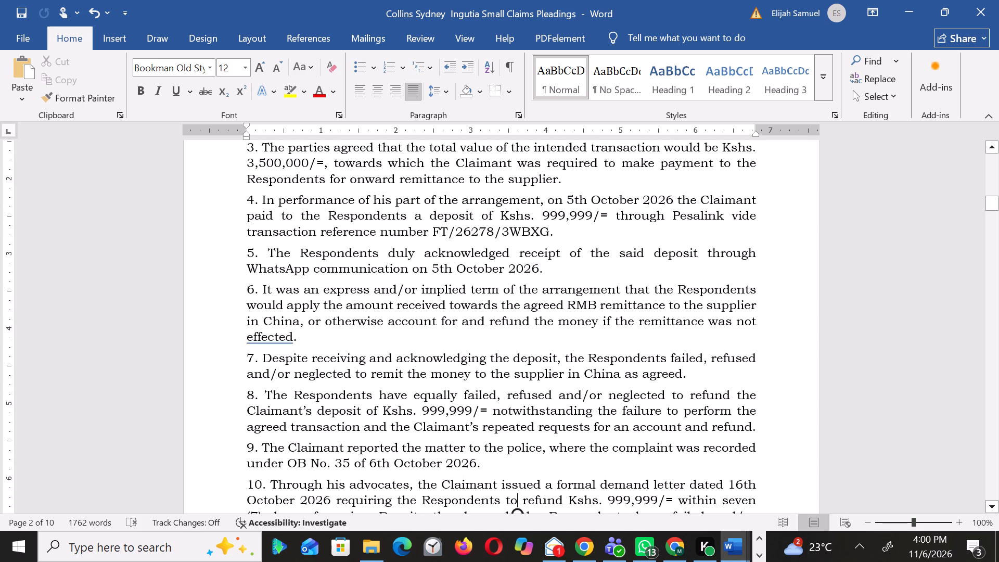
Ignore the grammar flag on the word "effected" in paragraph 6 of section 4.
click(269, 339)
right_click(269, 339)
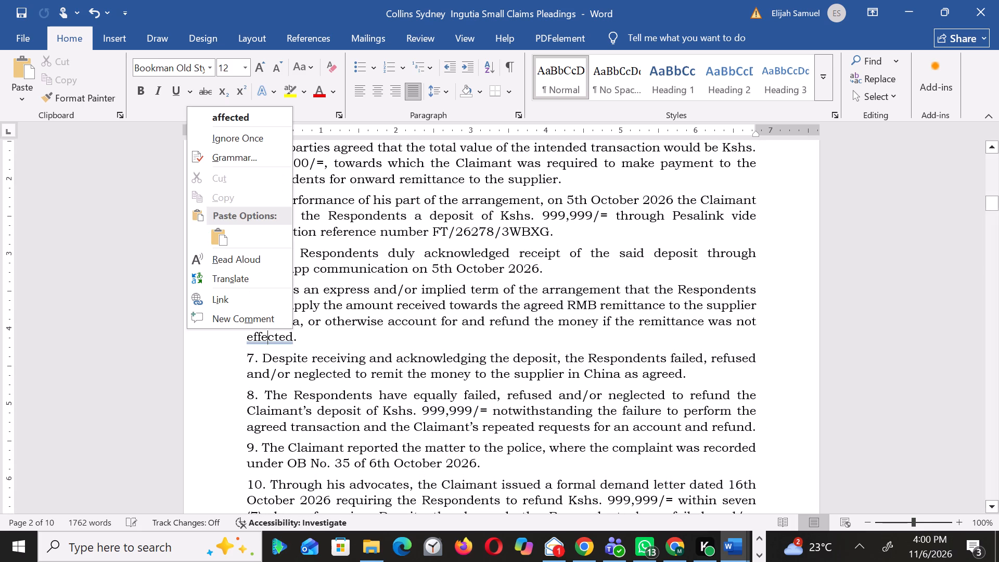
click(250, 140)
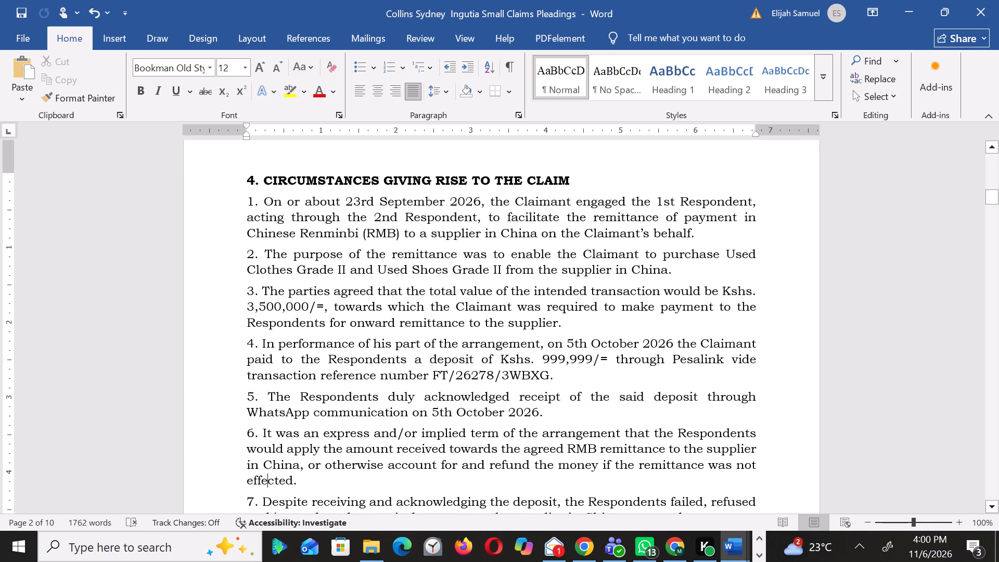
Convert paragraphs 1 to 12 under Circumstances Giving Rise to the Claim into an automatic numbered list in the 1., 2., 3. format.
drag(248, 201, 403, 470)
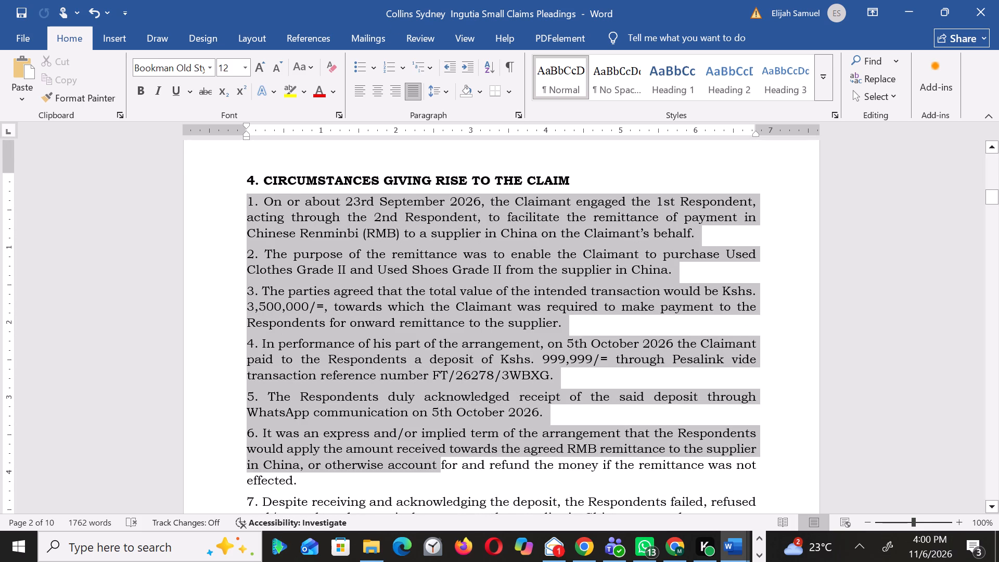
drag(403, 470, 691, 339)
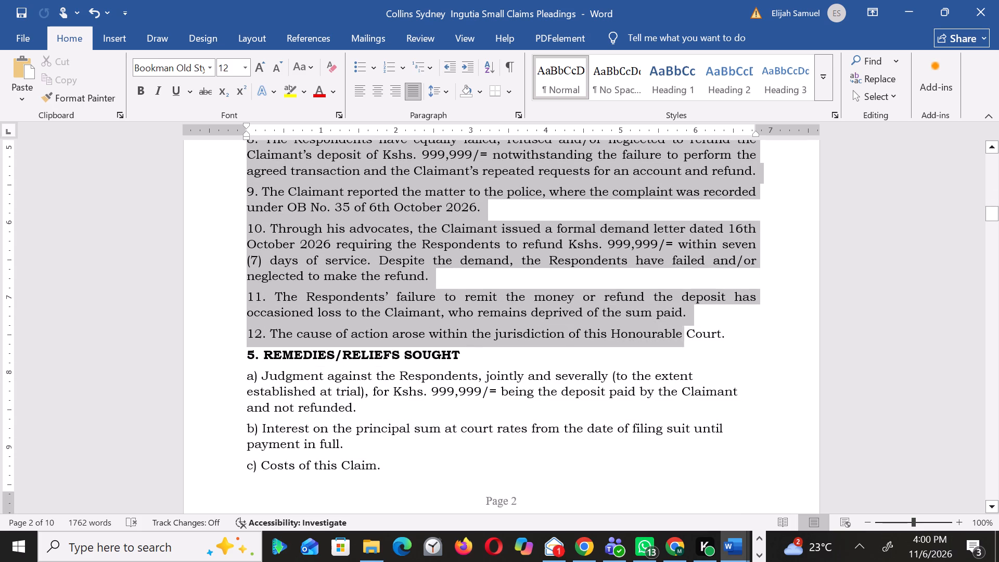
drag(691, 339, 736, 337)
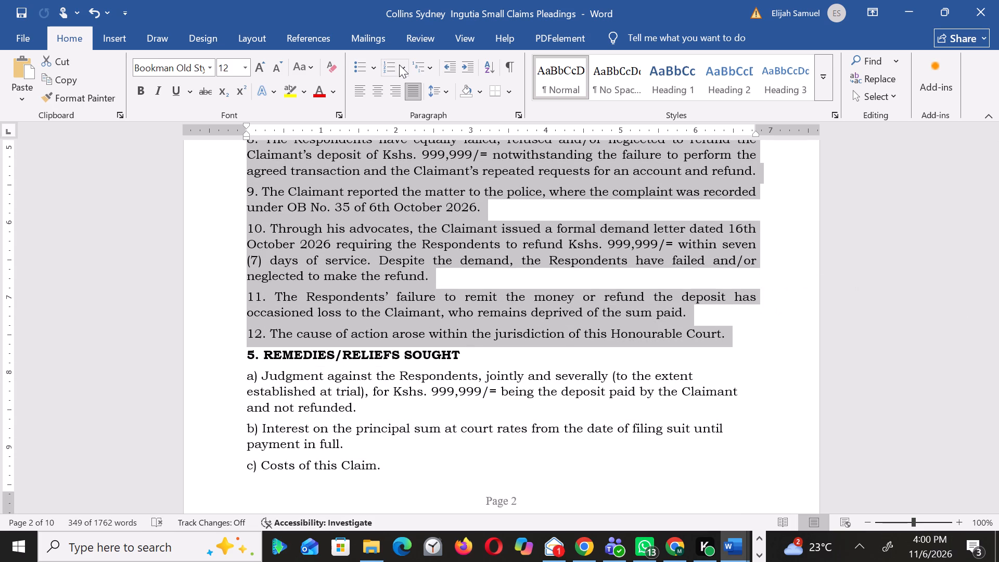
click(400, 63)
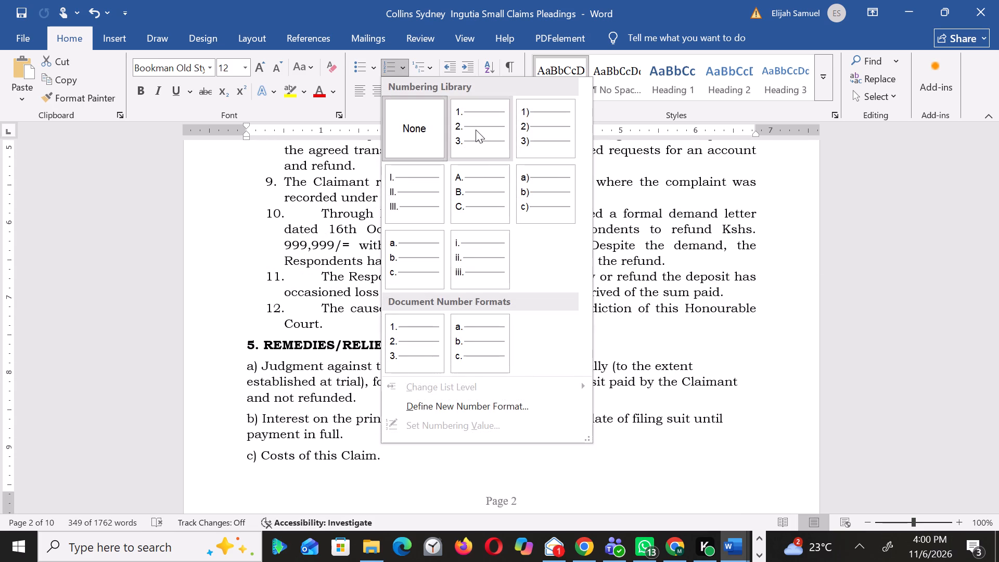
click(475, 131)
click(444, 233)
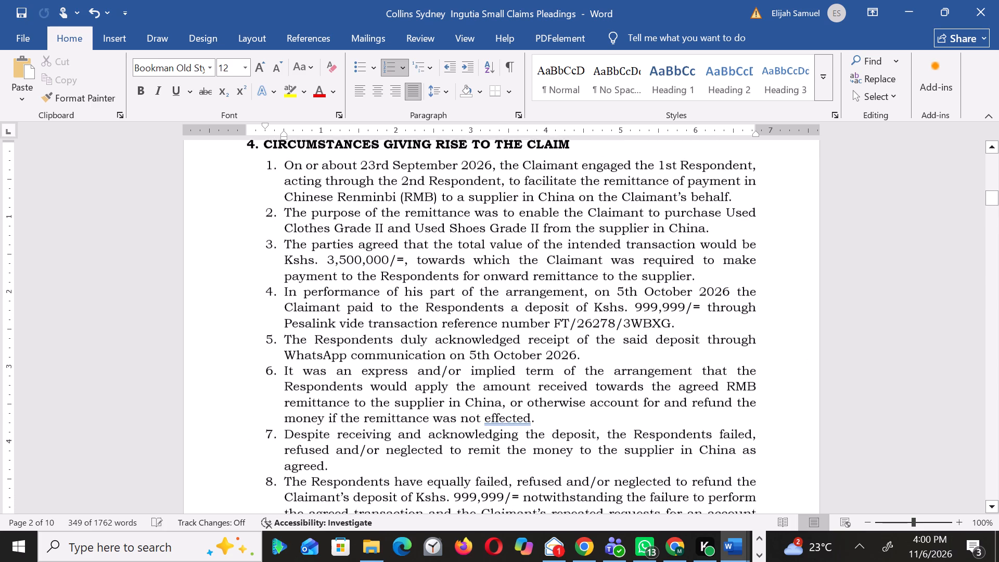
Insert one unnumbered blank line after list item 1 and one after item 2 in section 4.
click(739, 176)
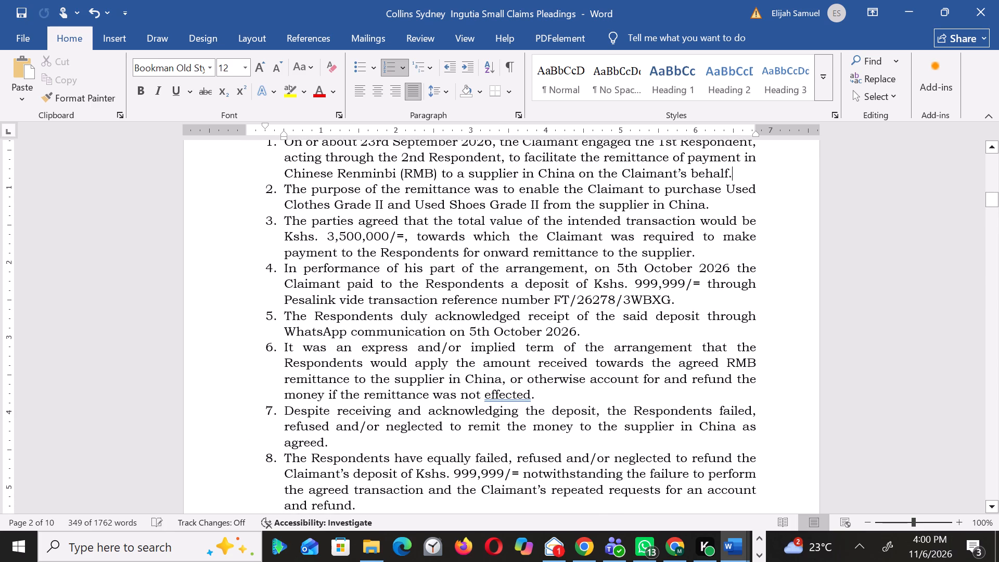
key(Return)
key(BackSpace)
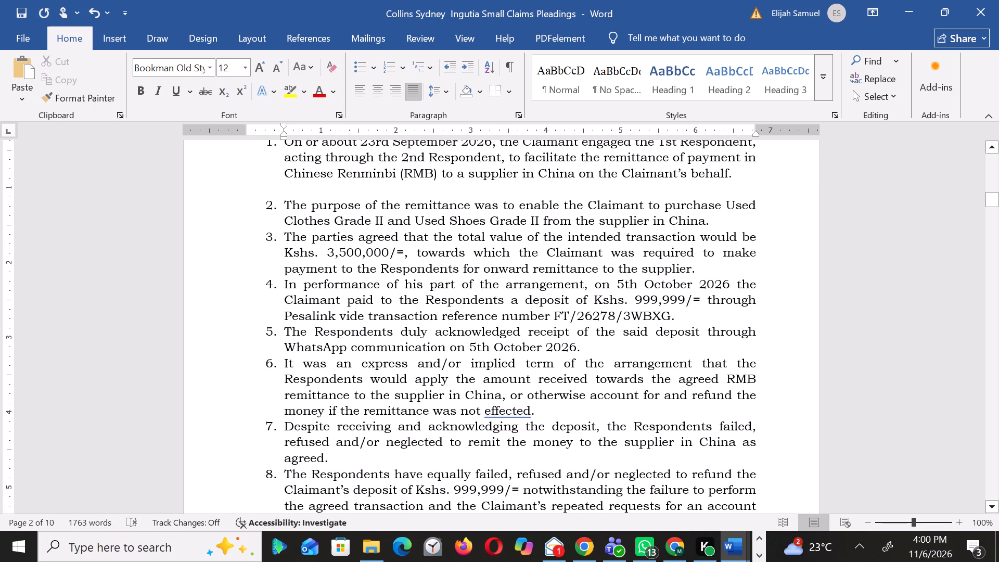
click(715, 222)
key(Return)
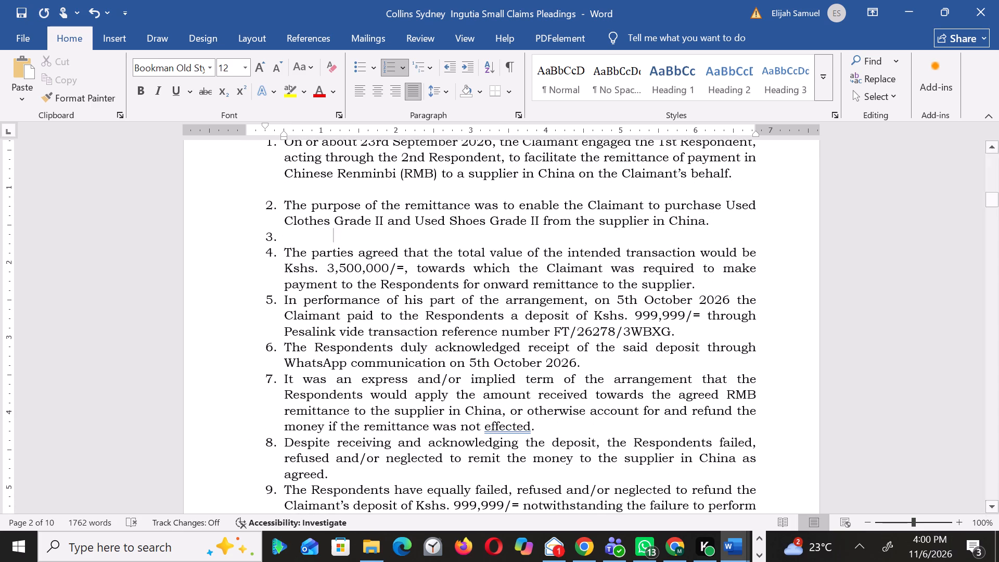
key(BackSpace)
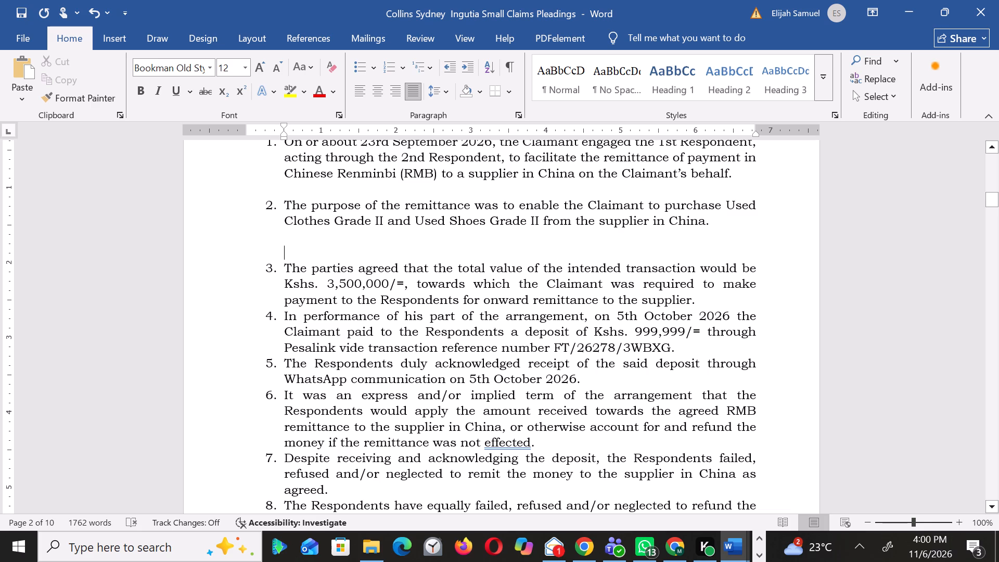
click(300, 235)
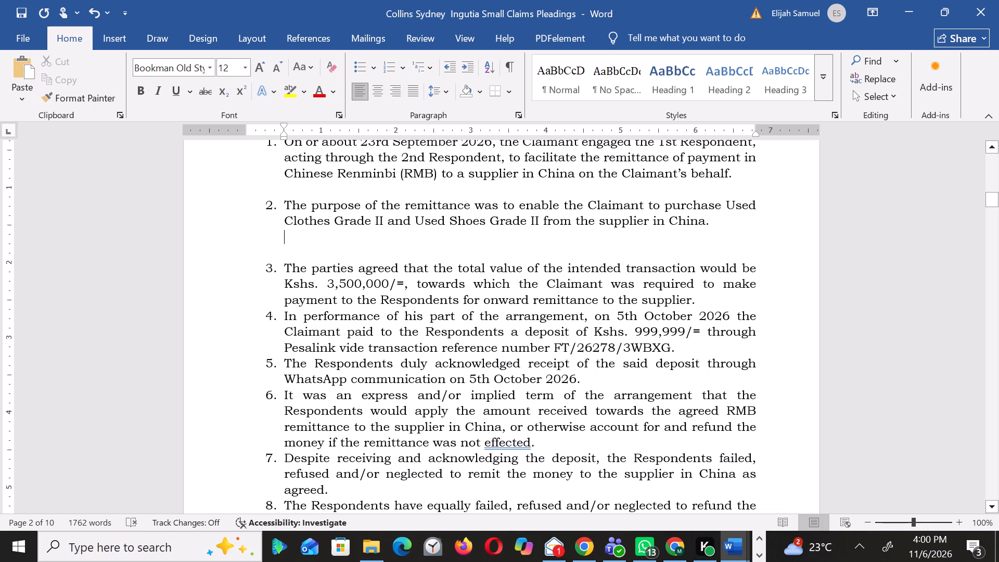
key(BackSpace)
key(BackSpace)
key(BackSpace)
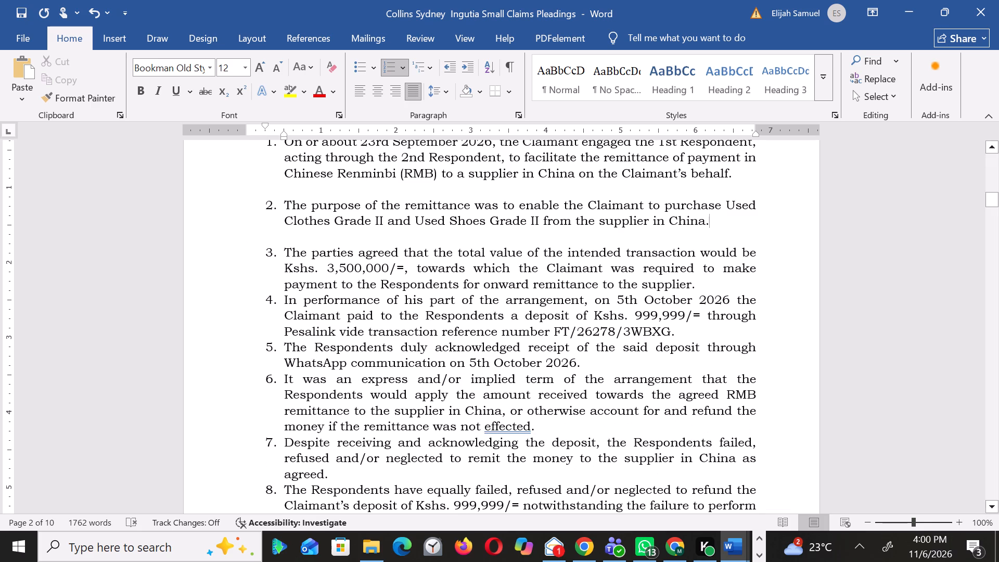
Insert one unnumbered blank line after list item 3 in section 4, and save the document.
click(699, 286)
key(Return)
key(BackSpace)
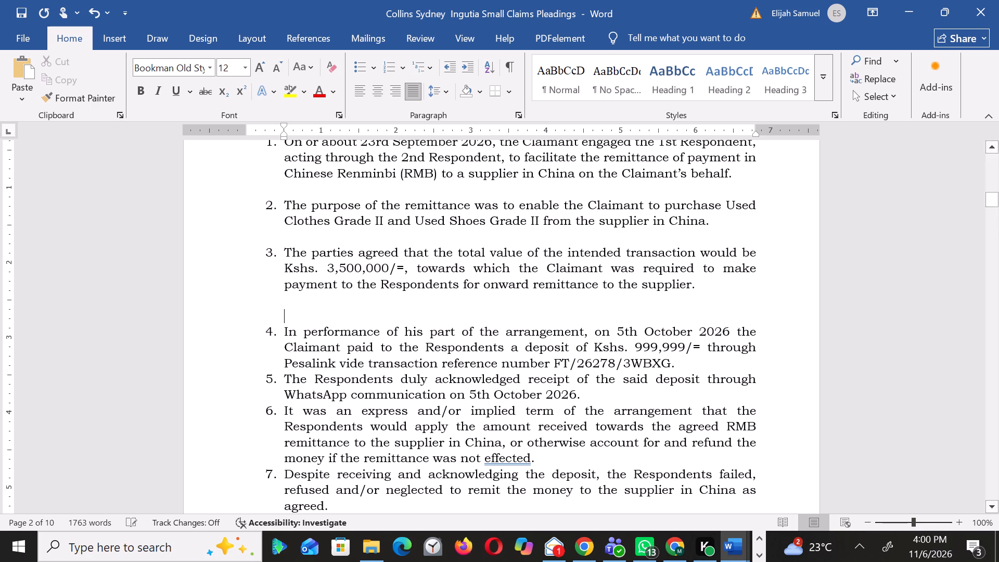
click(281, 297)
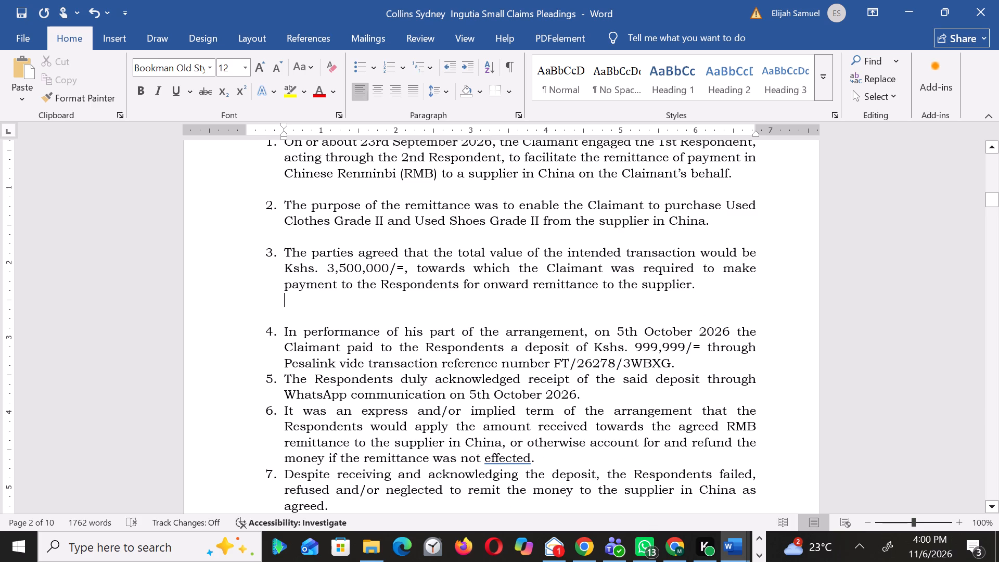
key(BackSpace)
key(BackSpace)
key(BackSpace)
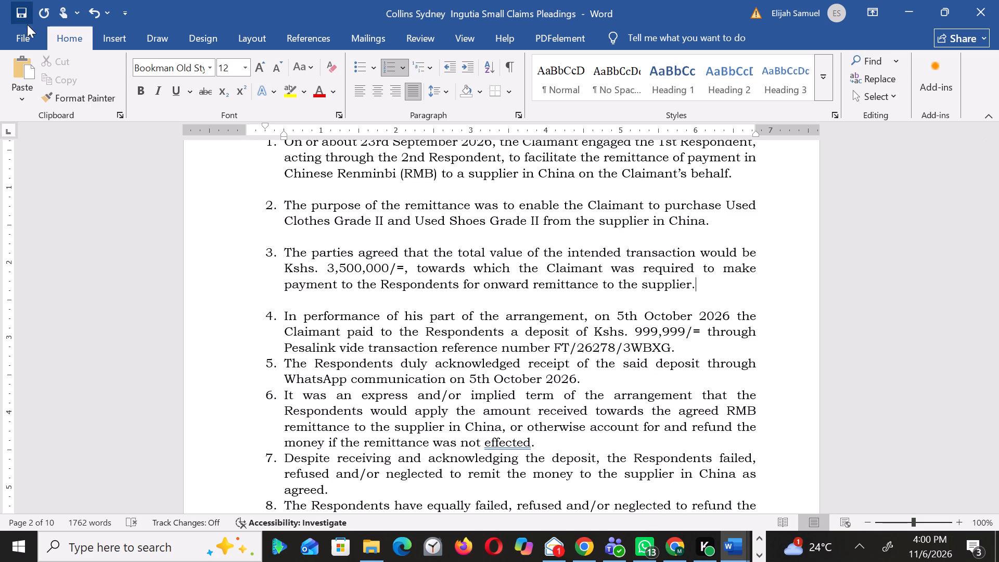
click(18, 14)
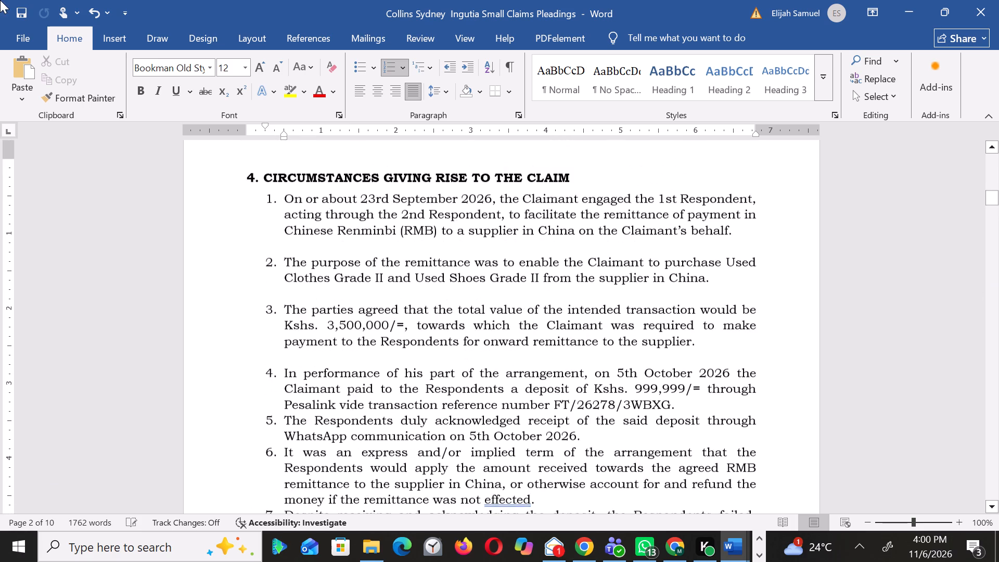
drag(18, 7, 17, 12)
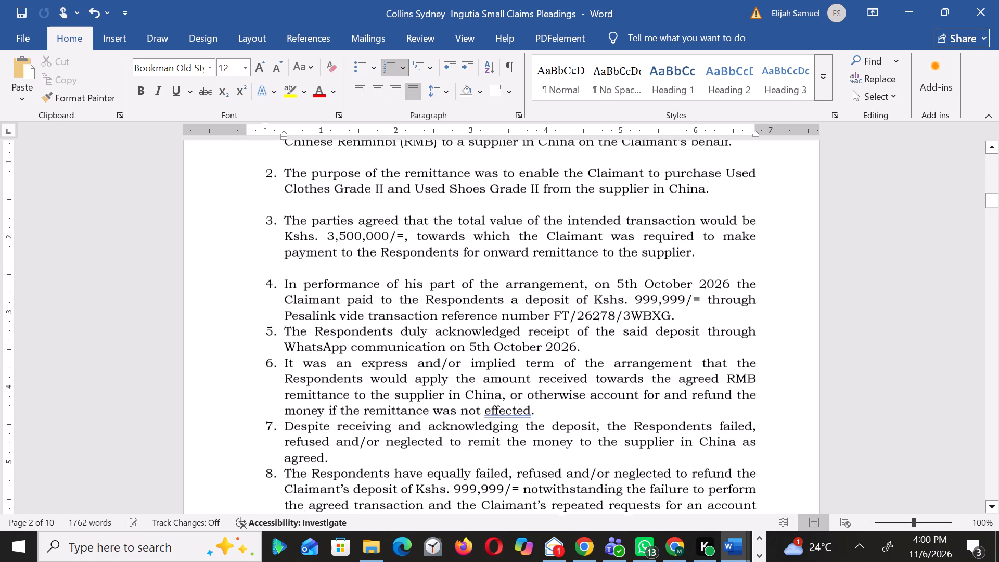
Insert one unnumbered blank line after list item 4, which ends with the Pesalink transaction reference, and save the document.
click(681, 232)
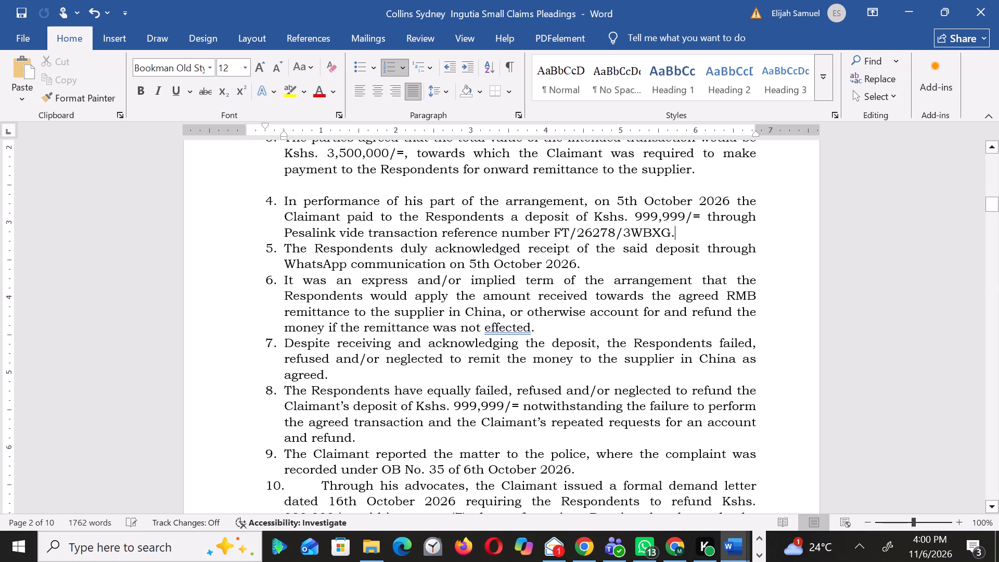
key(Return)
key(BackSpace)
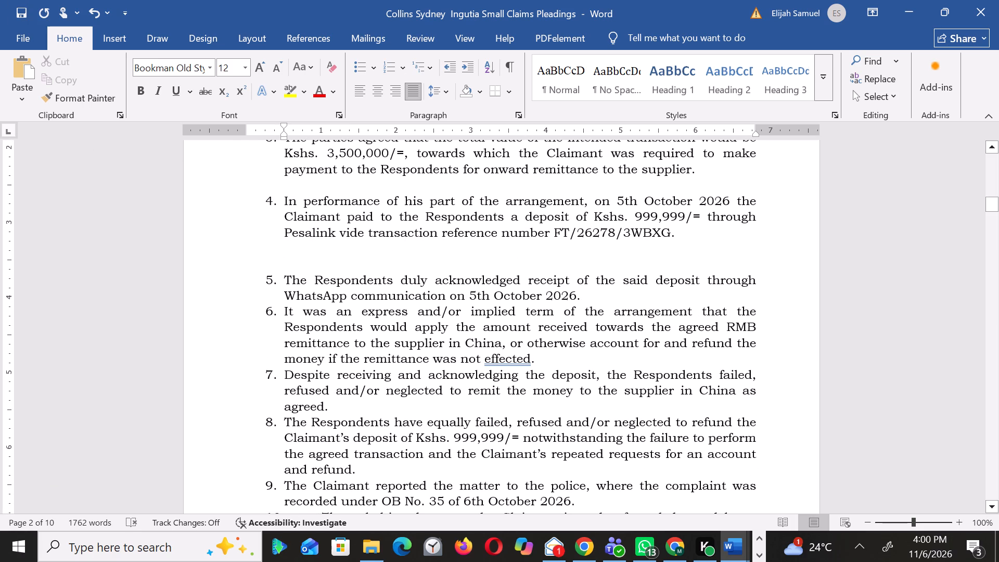
click(286, 246)
key(BackSpace)
key(BackSpace)
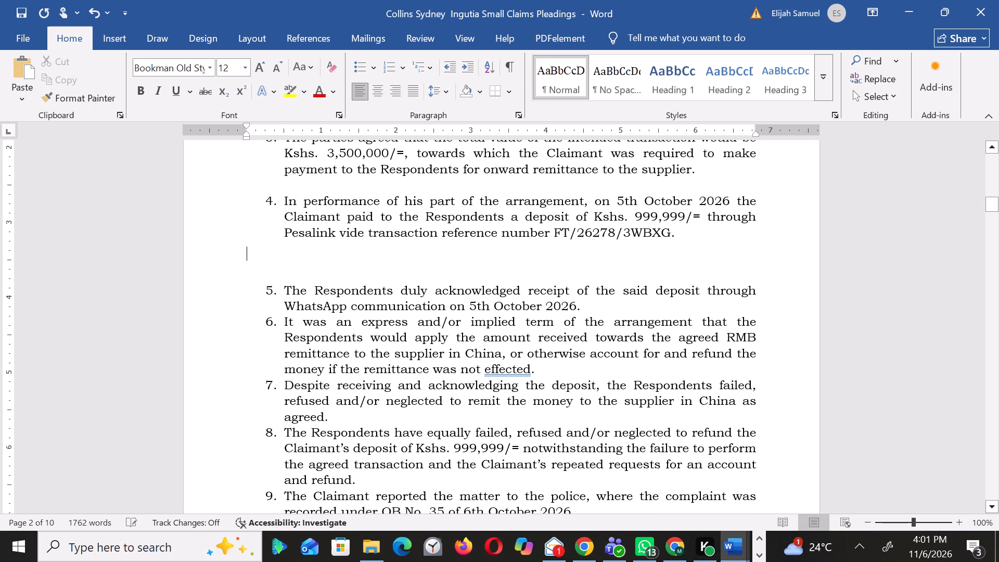
key(BackSpace)
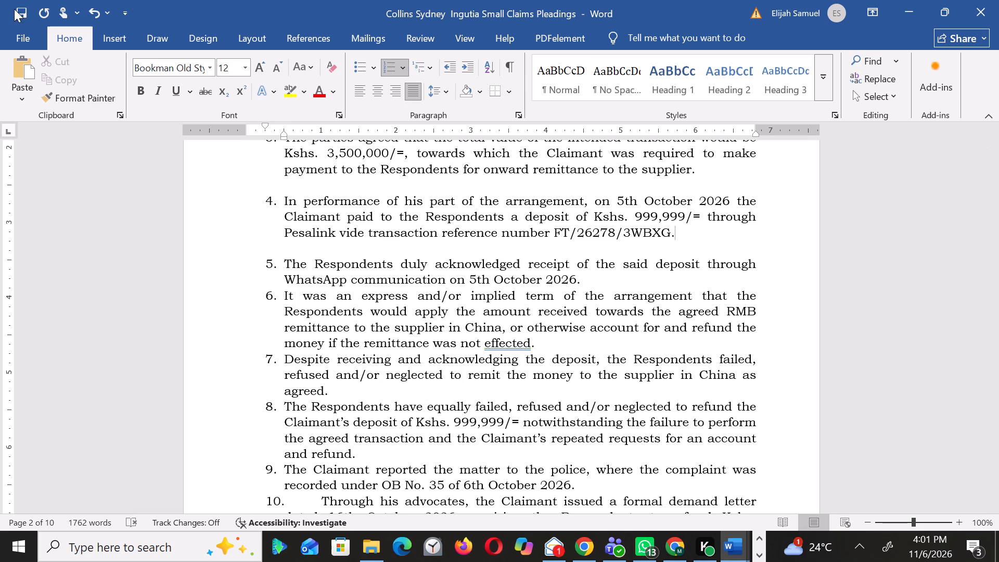
click(15, 8)
Insert one unnumbered blank line after list item 5 about the WhatsApp acknowledgement of the deposit.
click(588, 277)
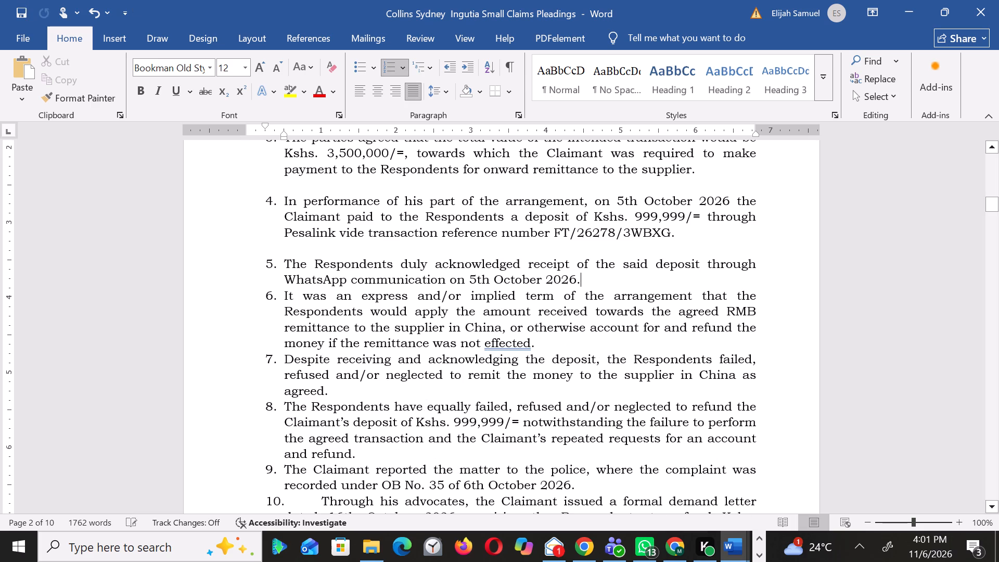
key(Return)
key(BackSpace)
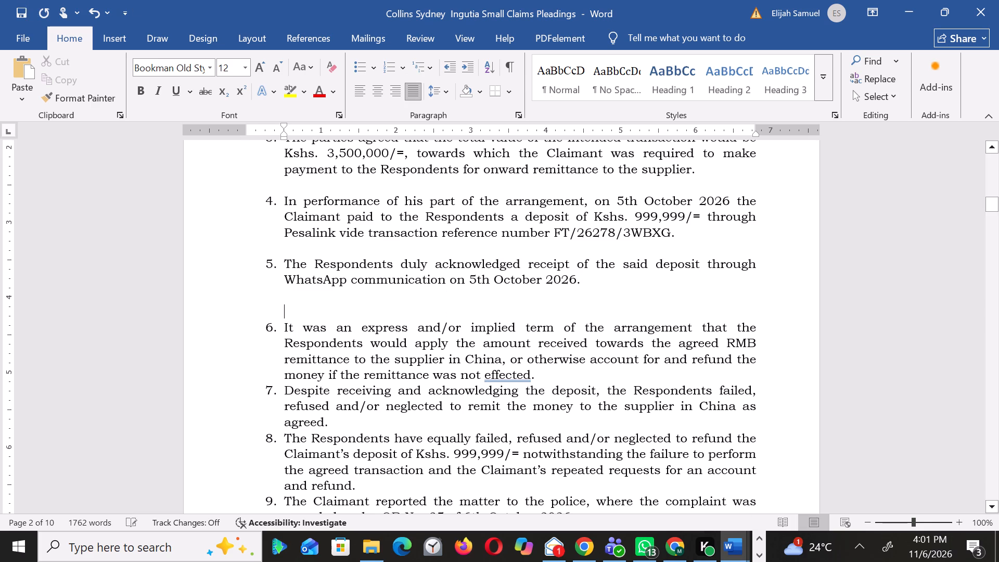
click(294, 290)
key(BackSpace)
key(BackSpace)
key(BackSpace)
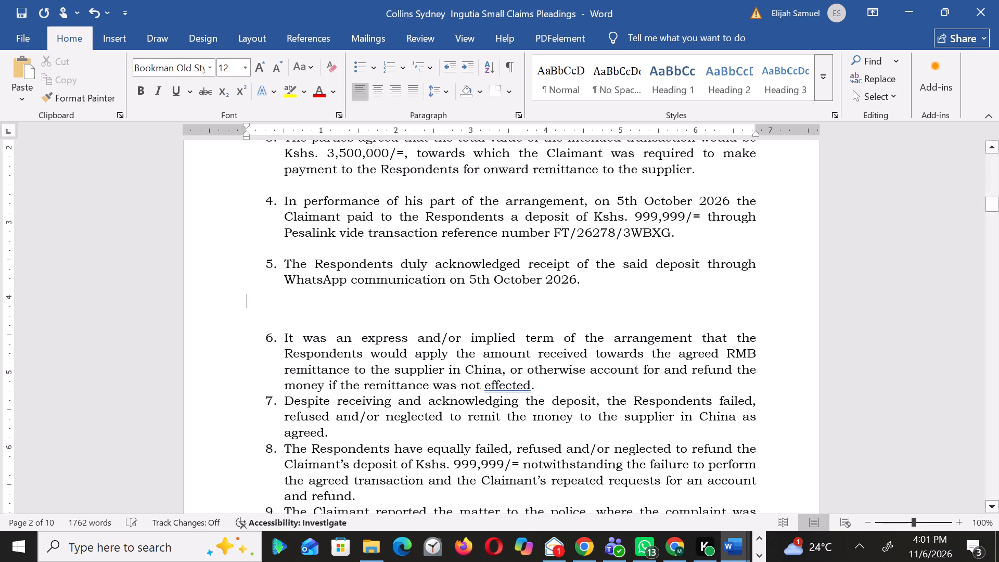
Insert one unnumbered blank line after list item 6, ignoring the grammar flag on "effected" there, and save the document.
right_click(507, 360)
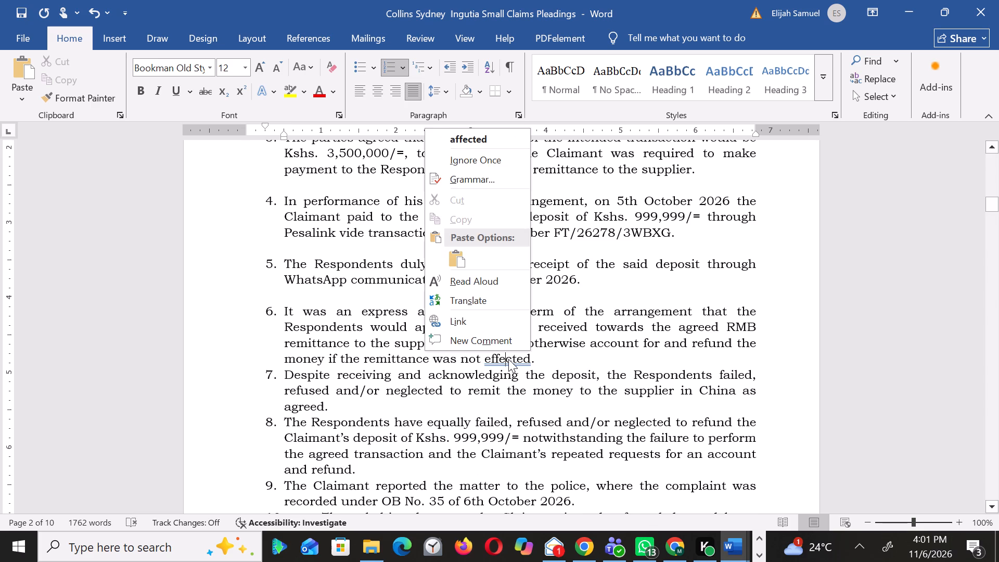
click(496, 157)
click(545, 361)
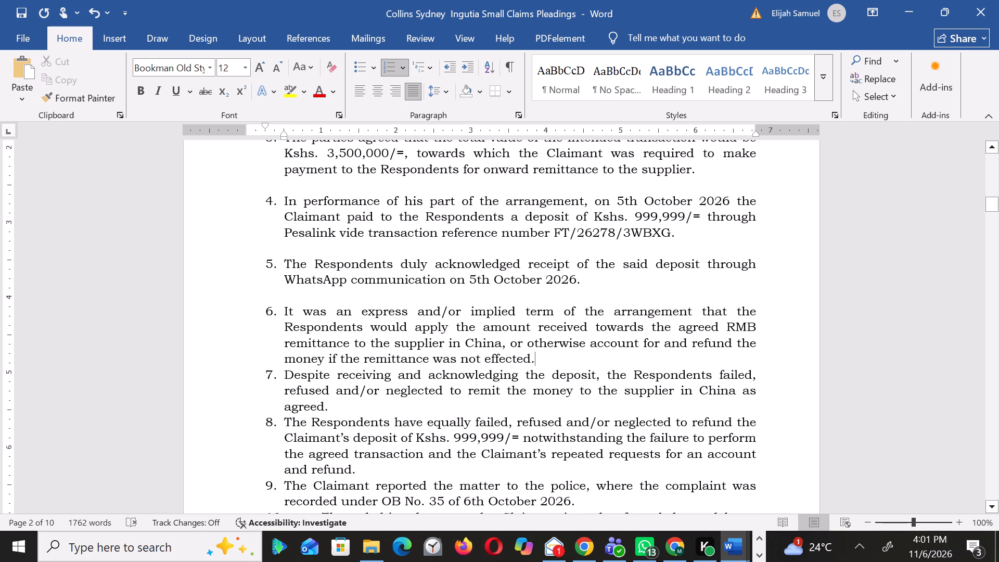
key(Return)
key(BackSpace)
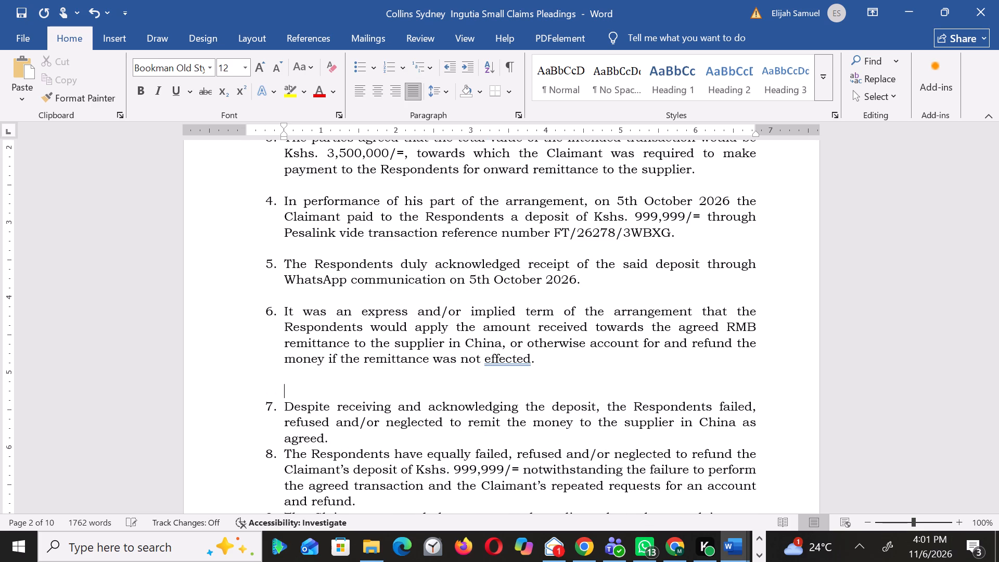
right_click(492, 357)
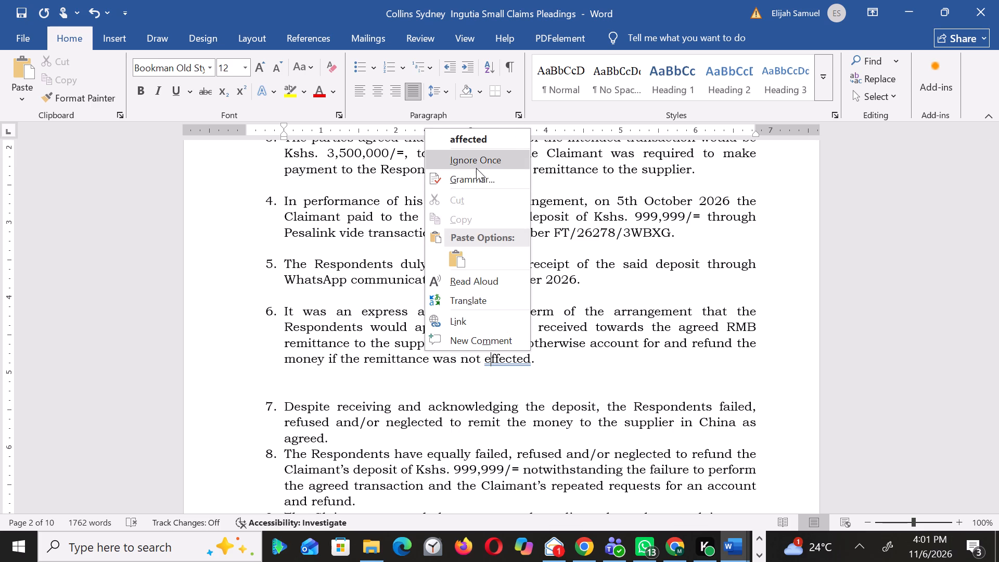
click(476, 167)
click(303, 375)
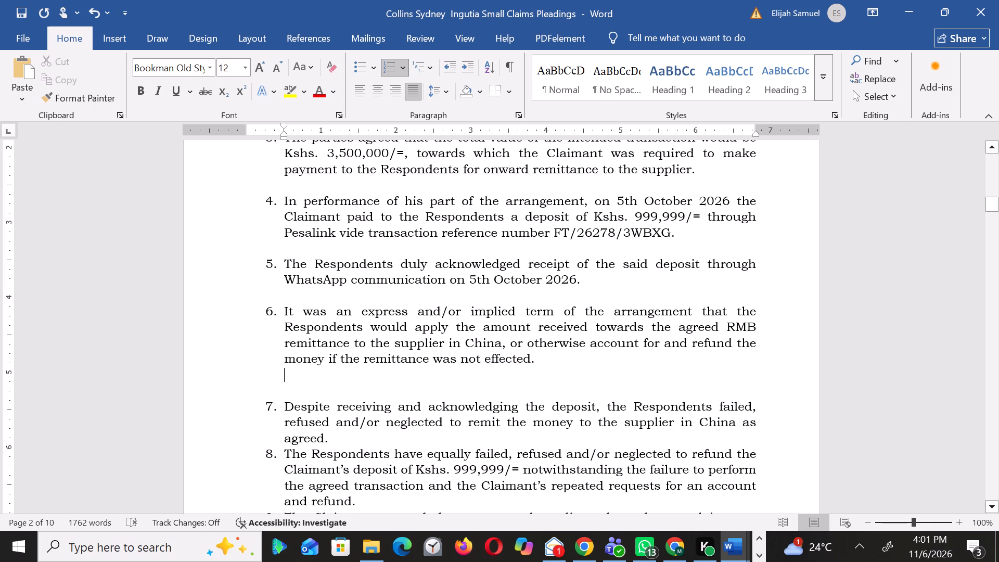
key(BackSpace)
key(BackSpace)
key(BackSpace)
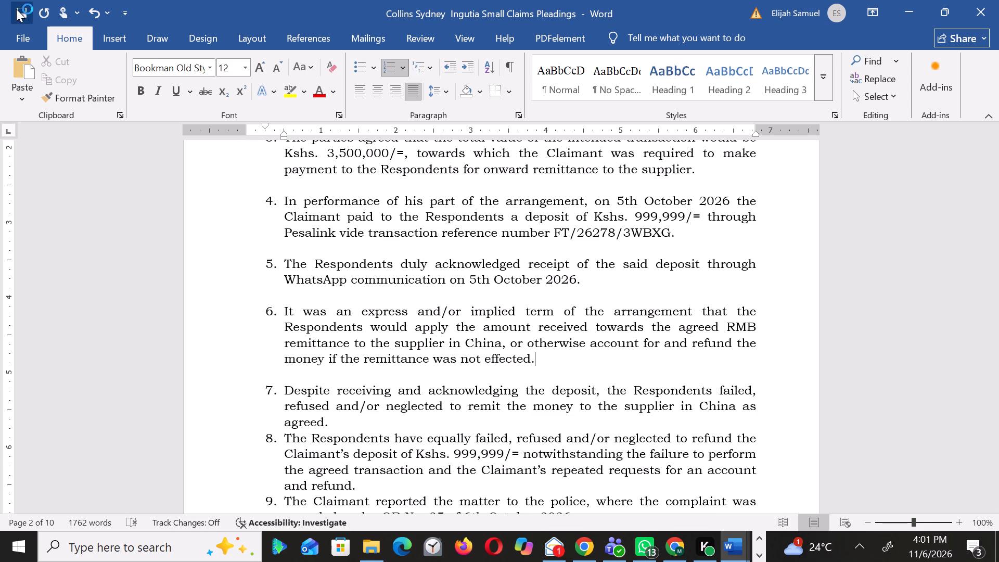
click(17, 9)
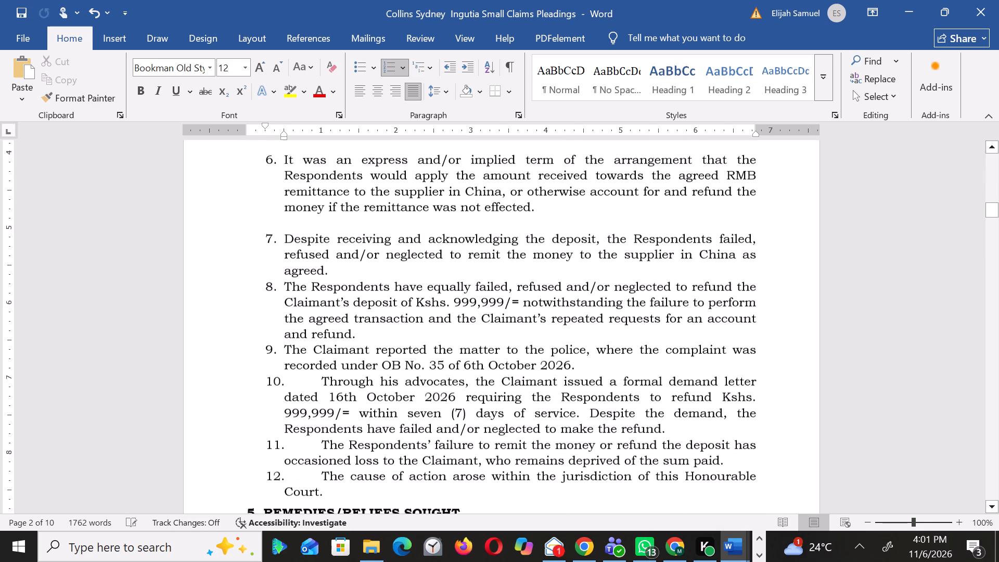
Insert one unnumbered blank line after list item 7 and one after item 8 in section 4.
click(338, 193)
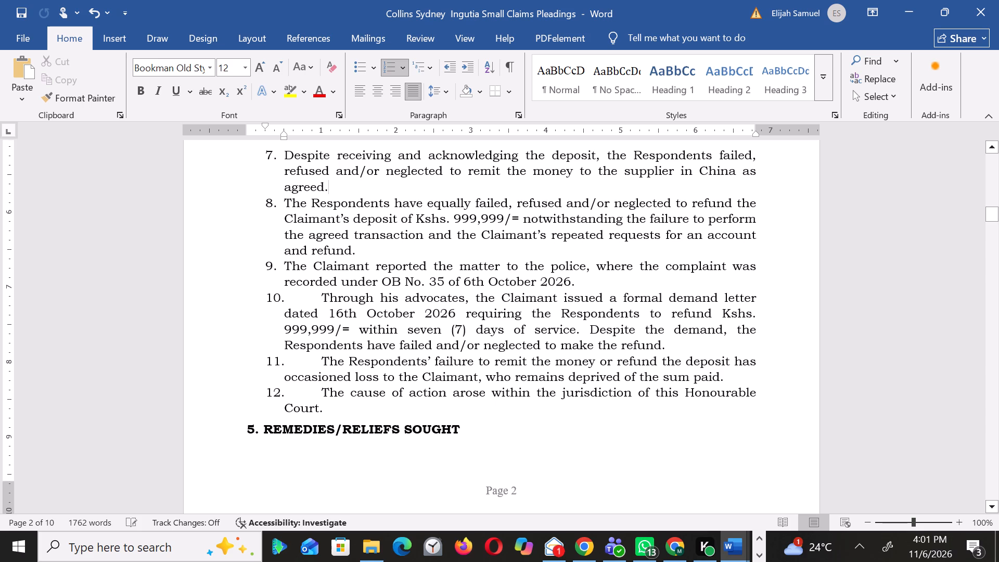
key(Return)
key(BackSpace)
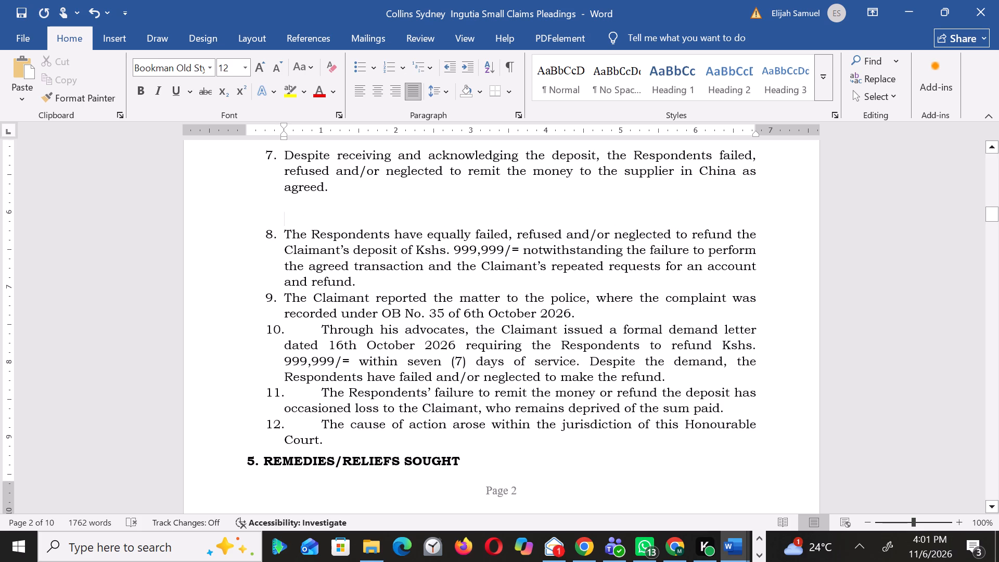
click(301, 206)
key(BackSpace)
key(BackSpace)
key(BackSpace)
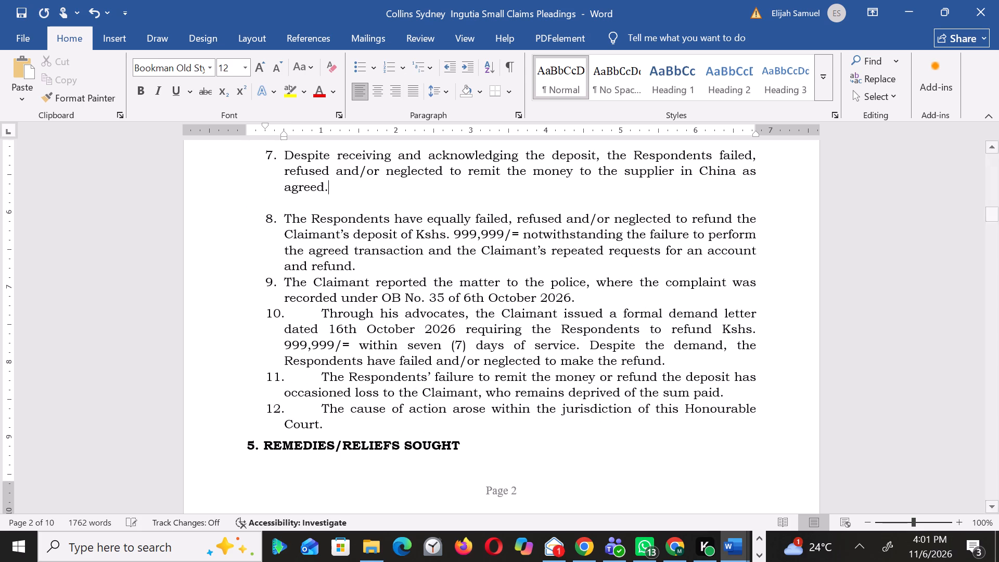
click(369, 270)
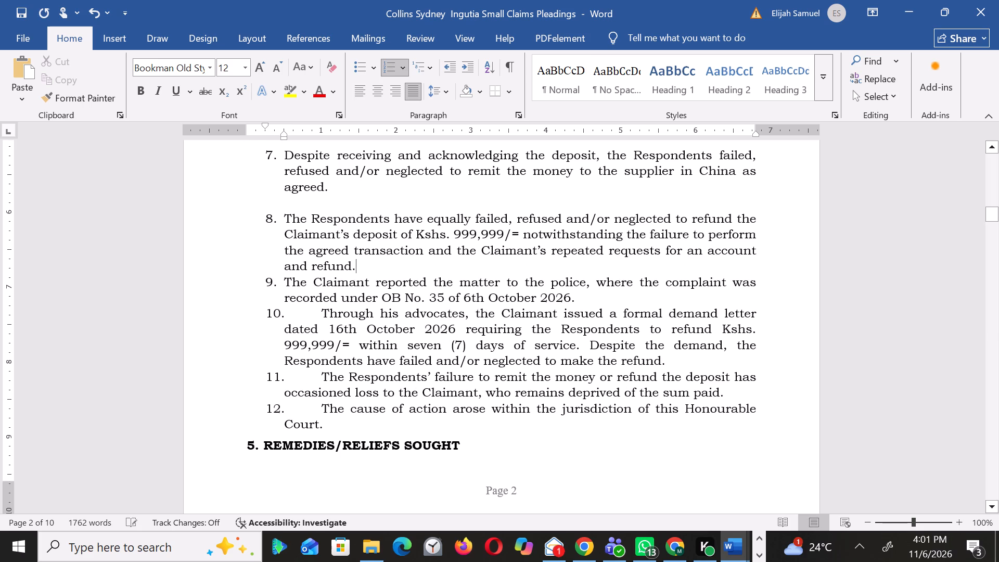
key(Return)
key(BackSpace)
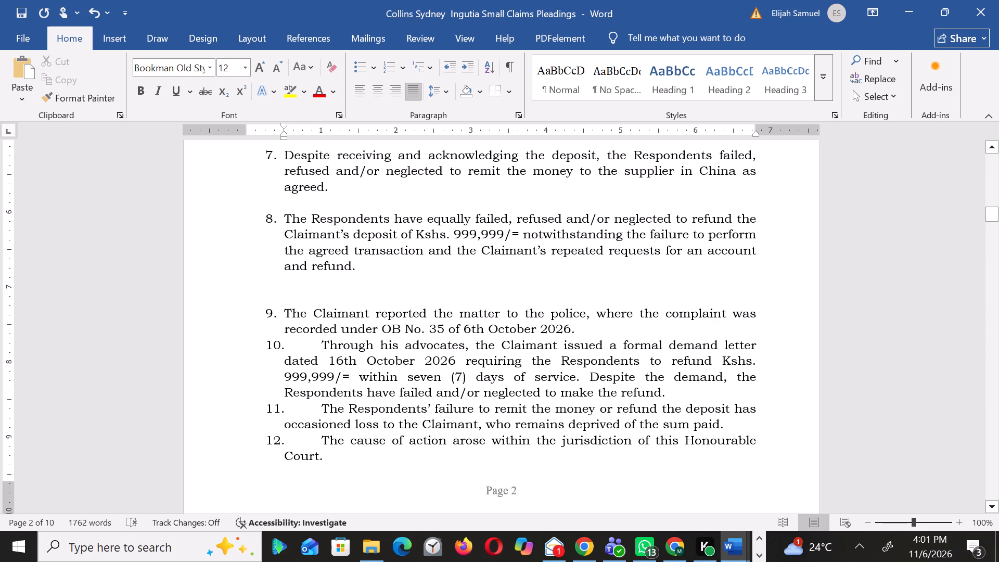
click(288, 282)
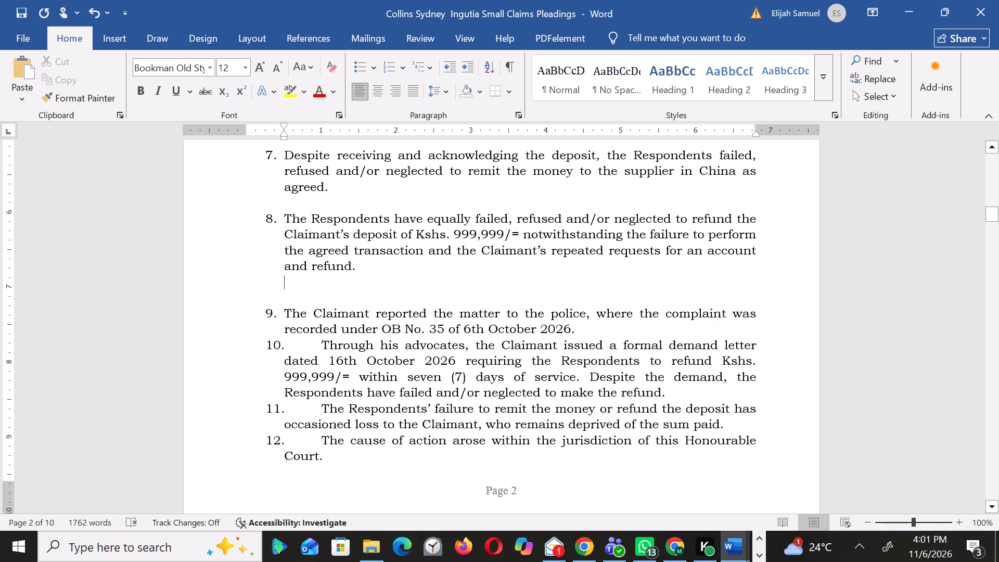
key(BackSpace)
key(BackSpace)
key(BackSpace)
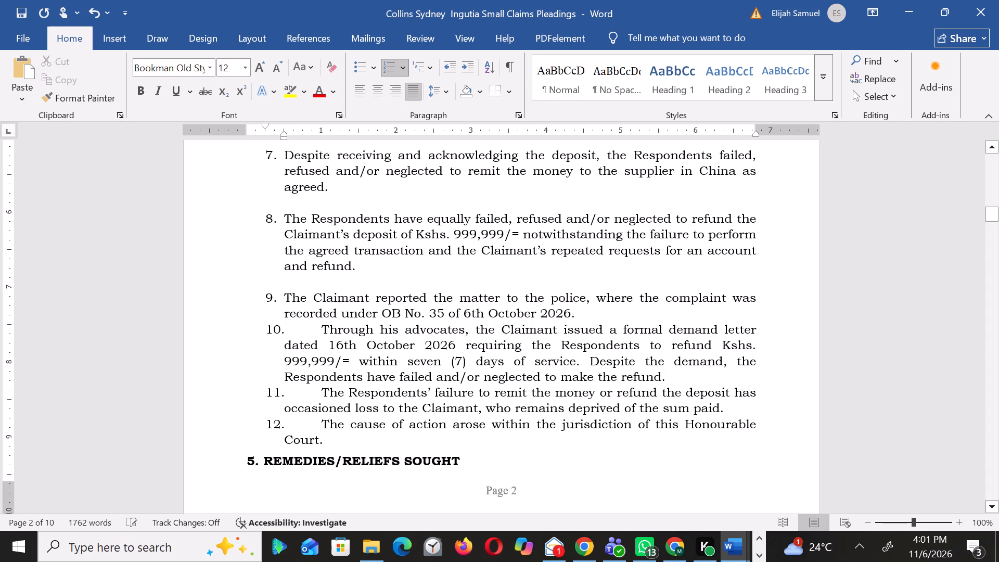
Insert one unnumbered blank line after list item 9 and one after item 10 in section 4.
click(578, 317)
key(Return)
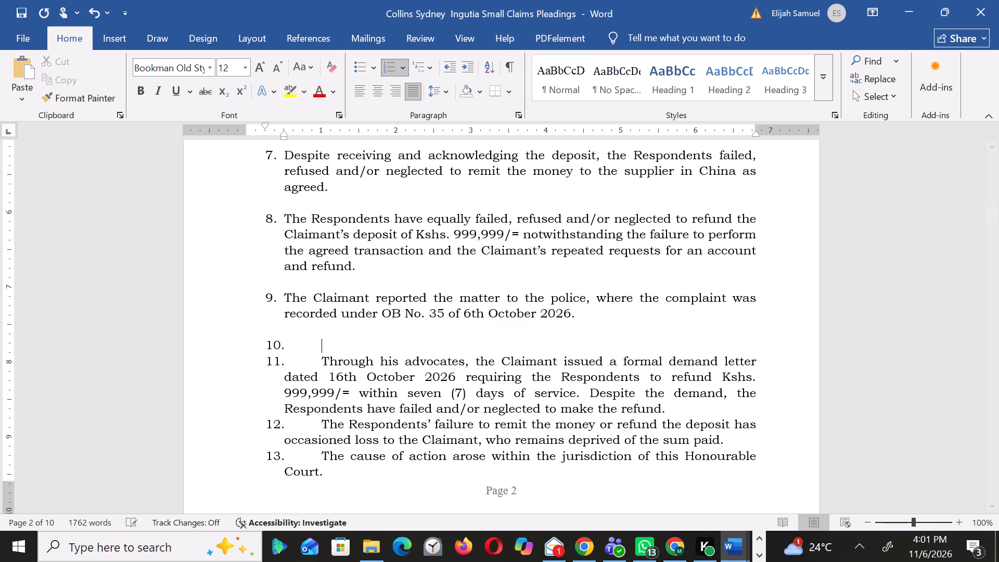
key(BackSpace)
click(296, 330)
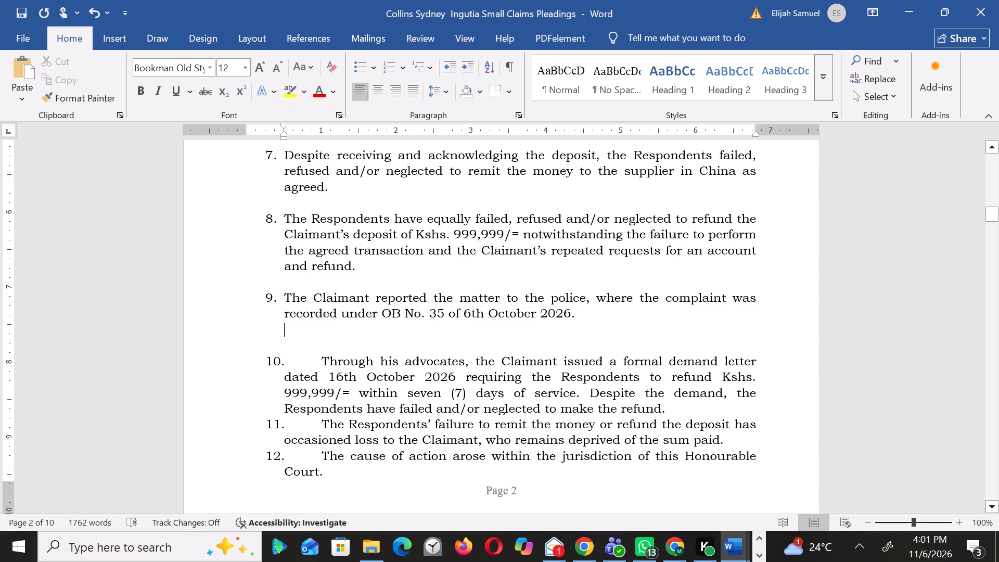
key(BackSpace)
key(BackSpace)
key(BackSpace)
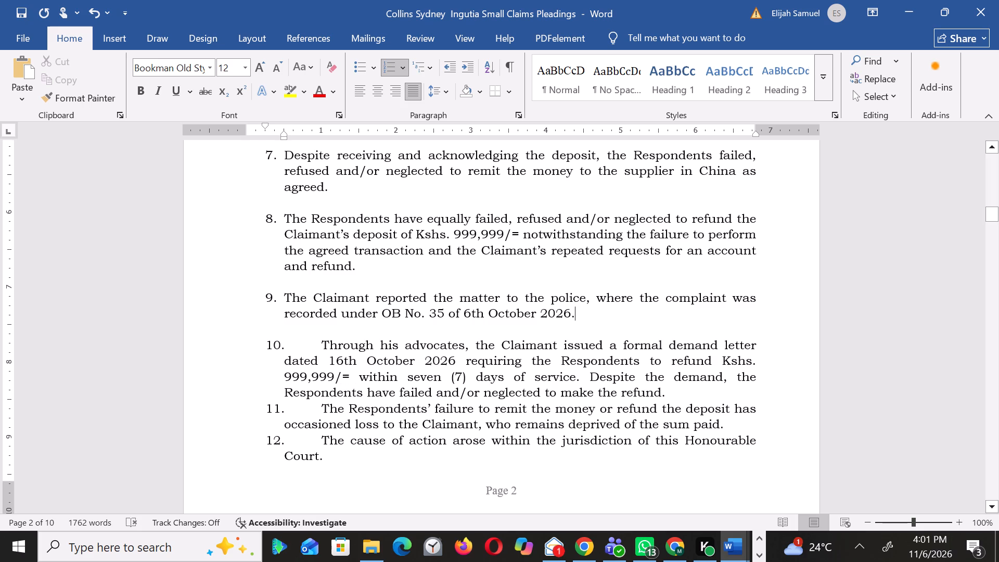
click(669, 390)
key(Return)
key(BackSpace)
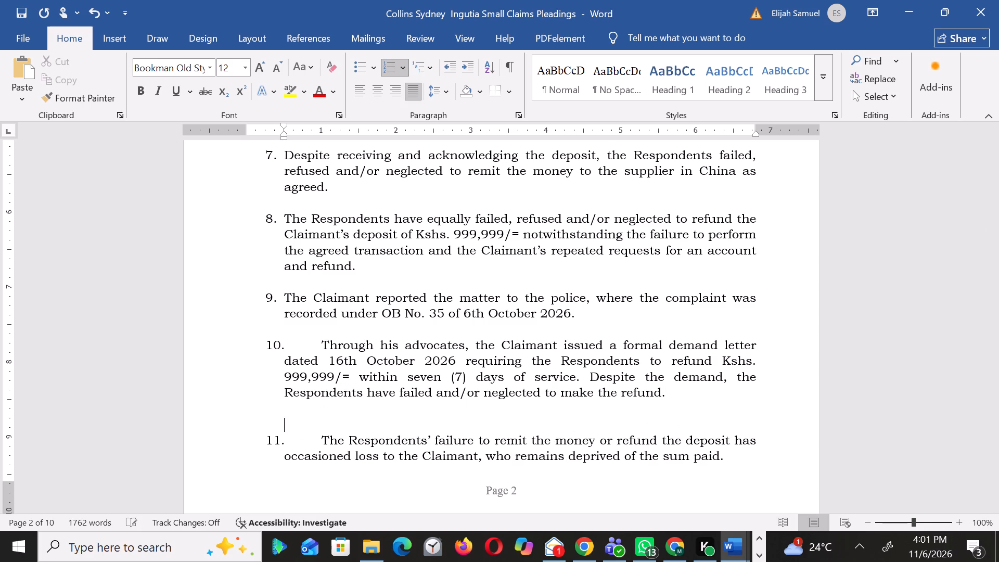
click(287, 410)
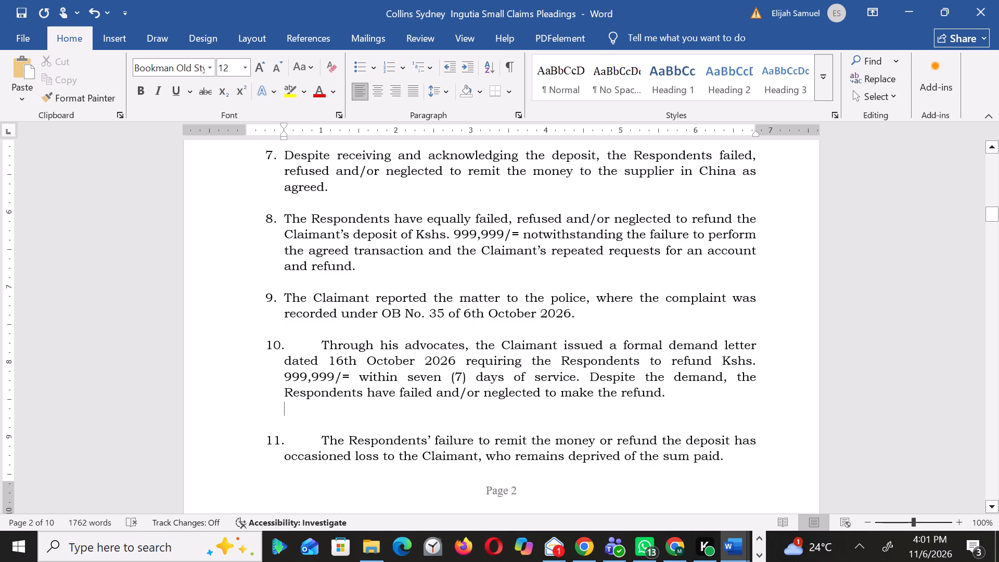
key(BackSpace)
key(BackSpace)
key(BackSpace)
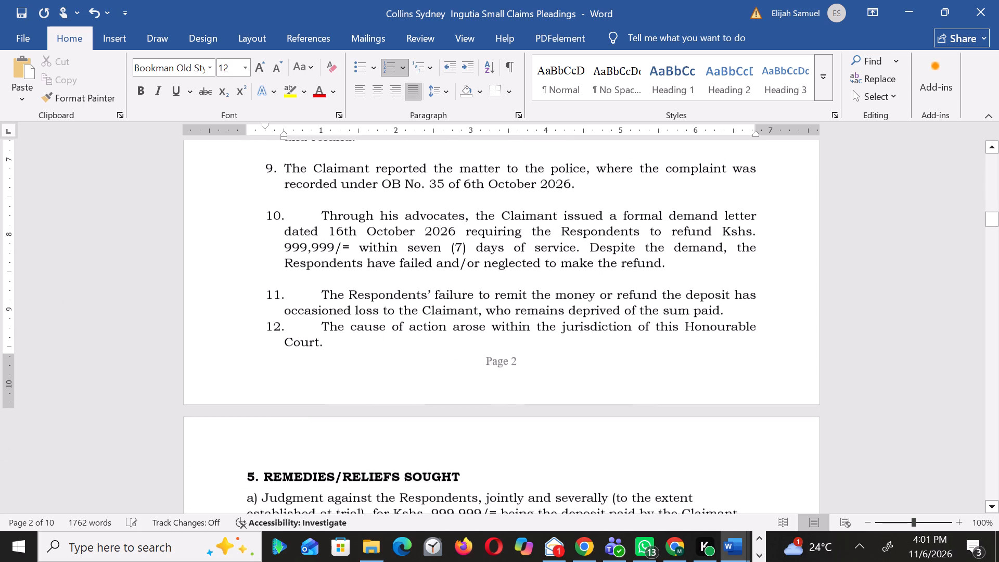
Insert one unnumbered blank line after list item 11, between it and the jurisdiction paragraph.
click(726, 302)
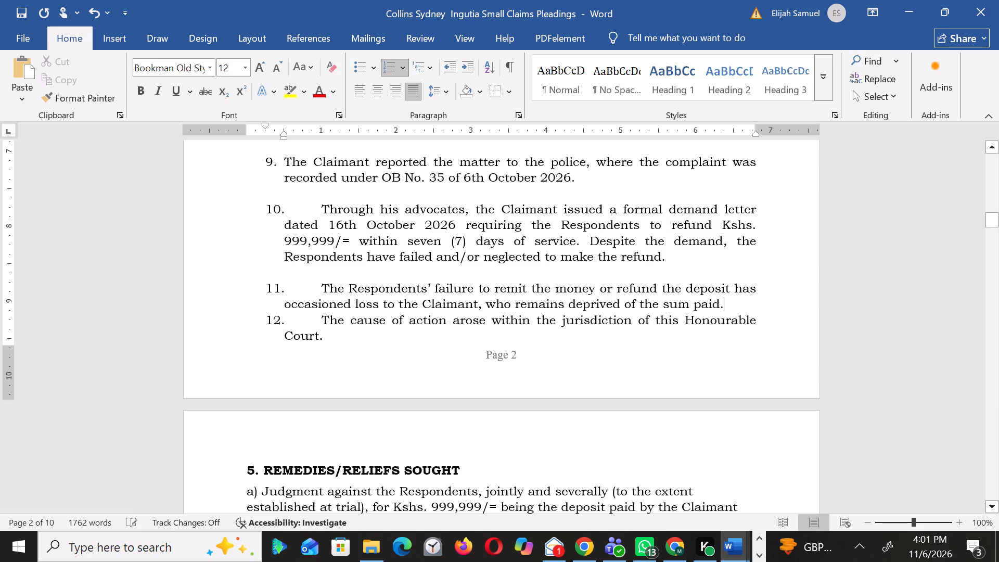
key(Return)
key(BackSpace)
key(BackSpace)
key(BackSpace)
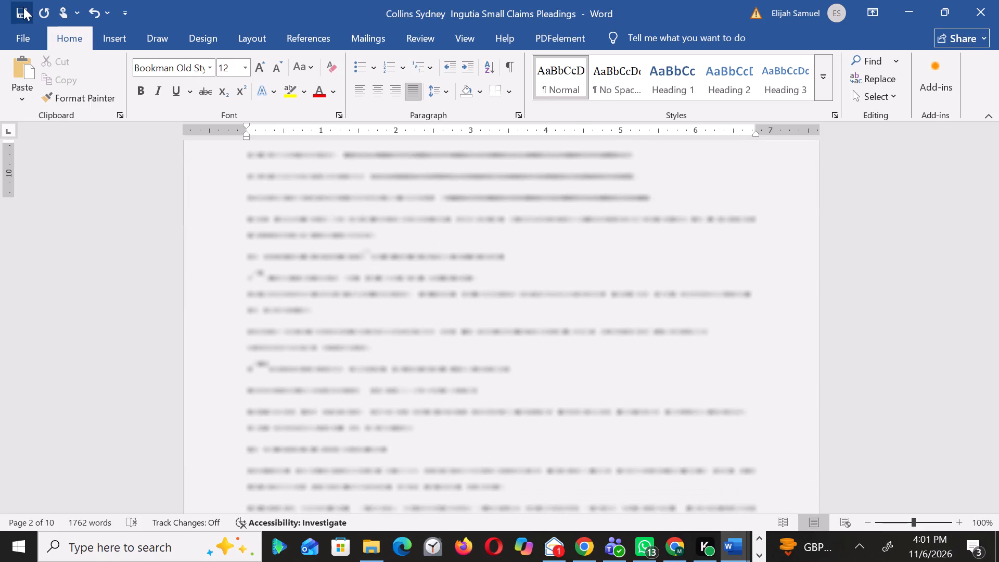
Save the document.
click(23, 7)
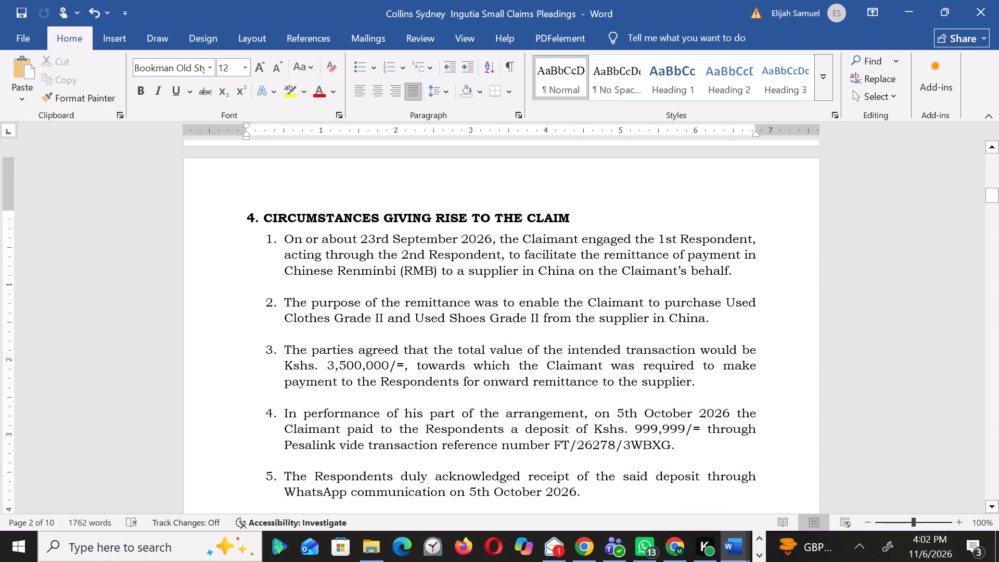
Retype the ordinal endings of "23rd" September and "1st" Respondent in item 1 of section 4 so they are superscript.
click(388, 237)
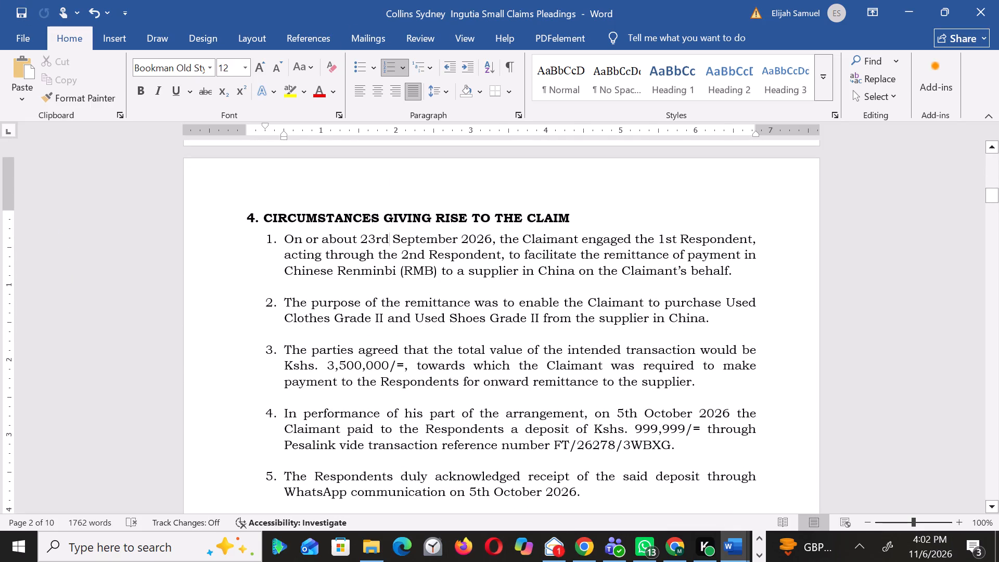
key(BackSpace)
key(BackSpace)
text(rd)
key(space)
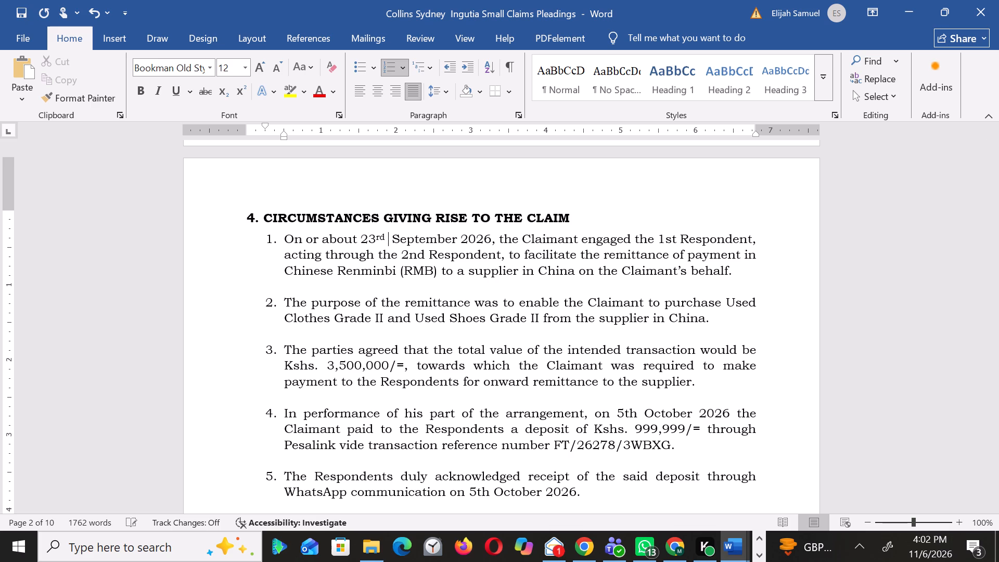
click(676, 239)
key(BackSpace)
key(BackSpace)
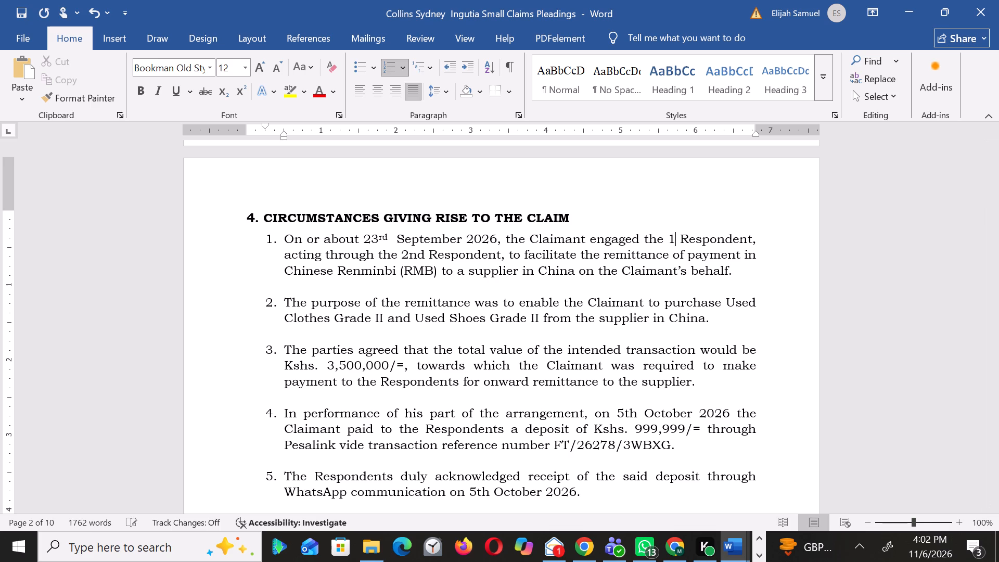
key(BackSpace)
text(1st)
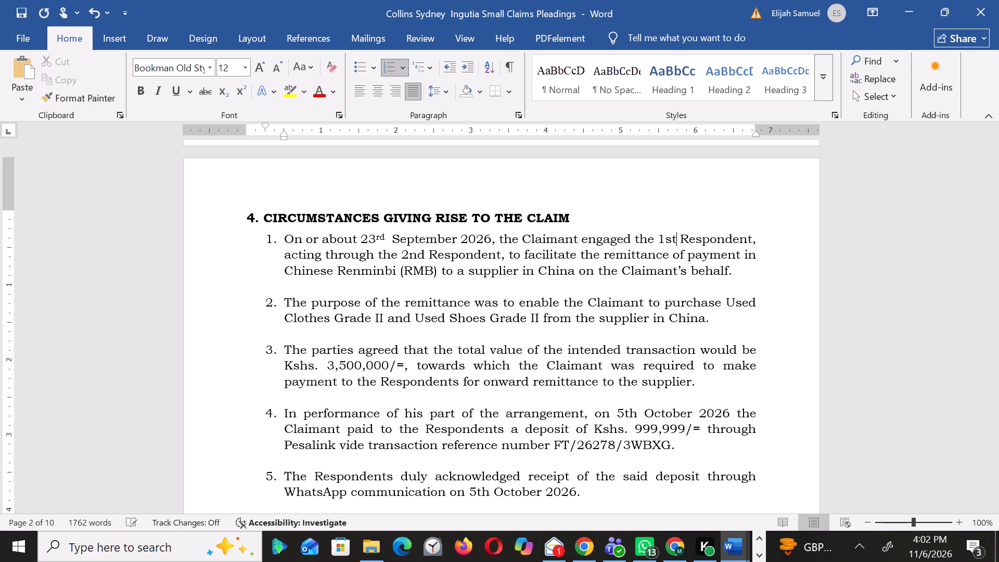
key(space)
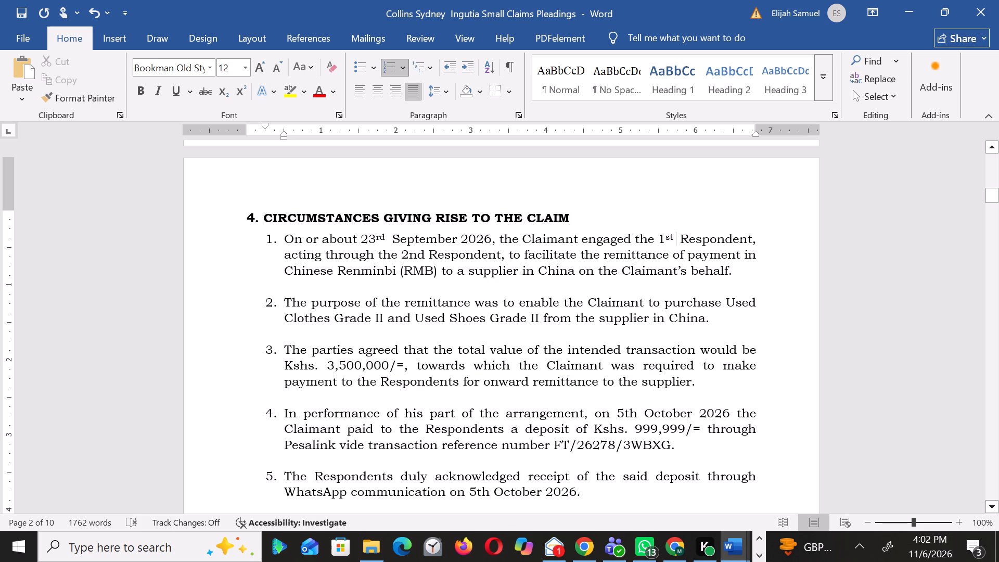
Make the ordinal ending of "2nd" Respondent superscript in item 1, clear the grammar flag on it, and save the document.
click(424, 255)
key(BackSpace)
key(BackSpace)
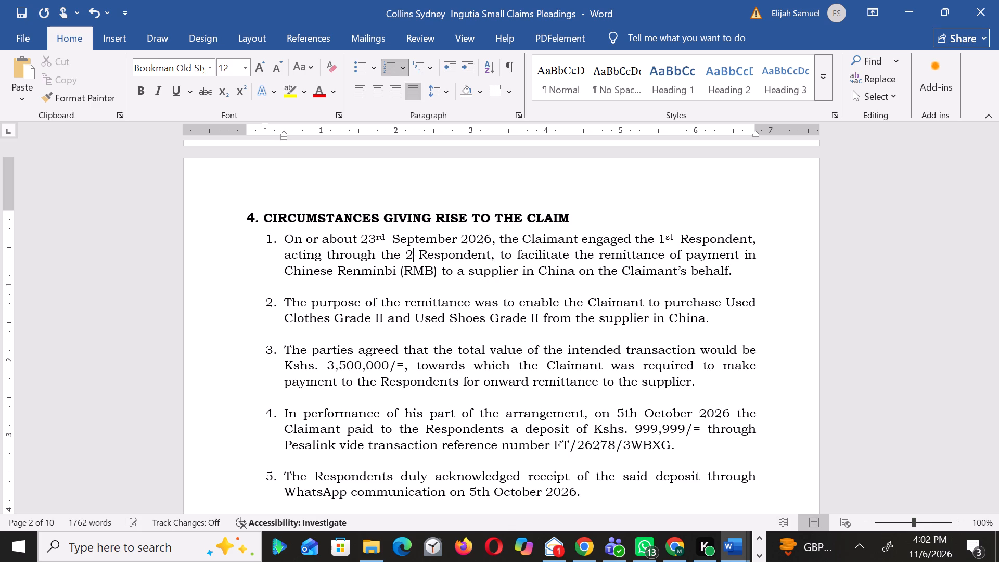
text(nd)
key(space)
key(BackSpace)
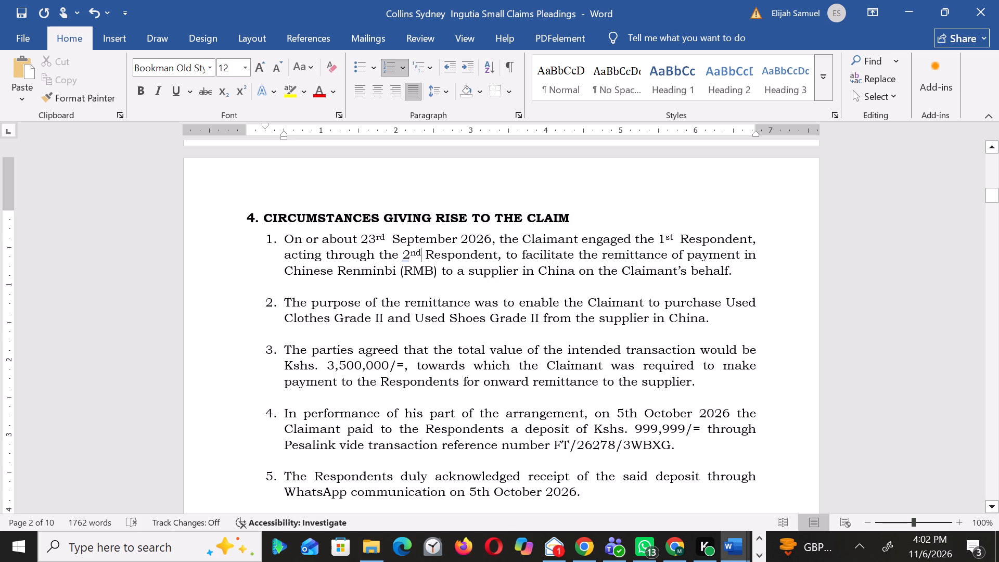
right_click(405, 255)
click(366, 292)
click(16, 12)
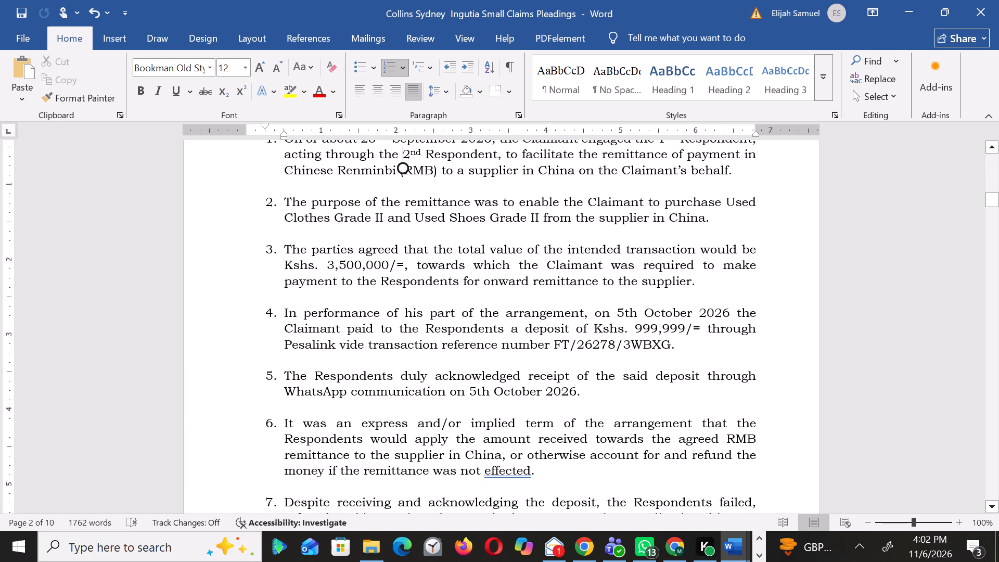
Make the ordinal ending of "5th" October 2026 superscript in item 4, keeping a single space before the month.
click(631, 311)
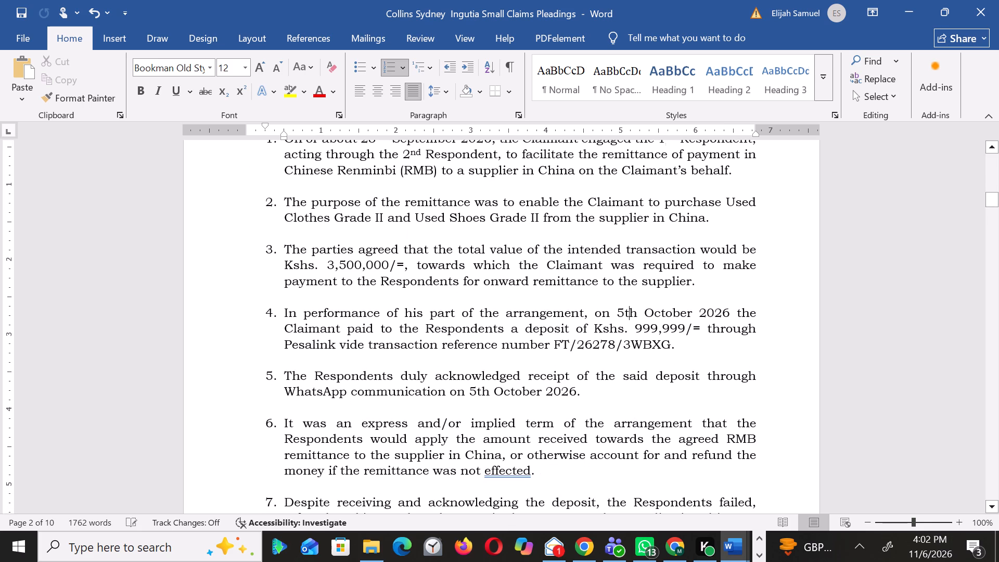
click(637, 310)
key(BackSpace)
key(BackSpace)
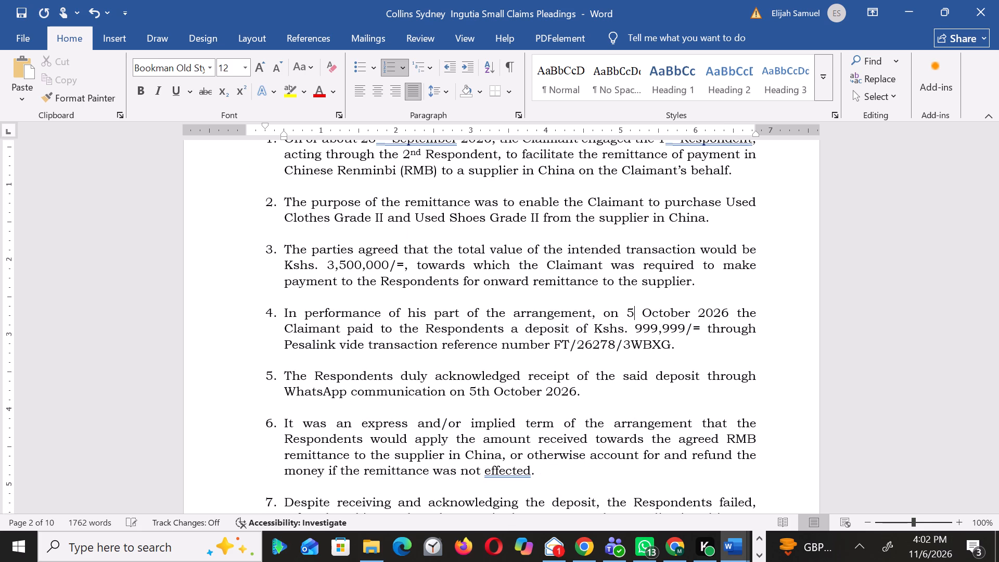
text(th)
key(space)
key(BackSpace)
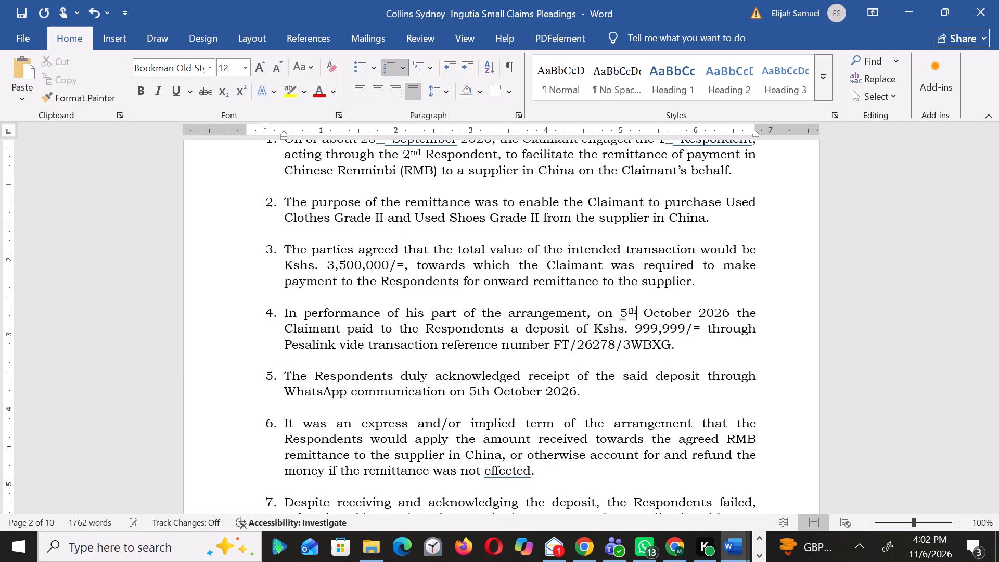
Accept the grammar suggestions in item 1 to remove the extra spaces after "1st" and "23rd", and save the document.
scroll(691, 274, up, 1)
right_click(714, 195)
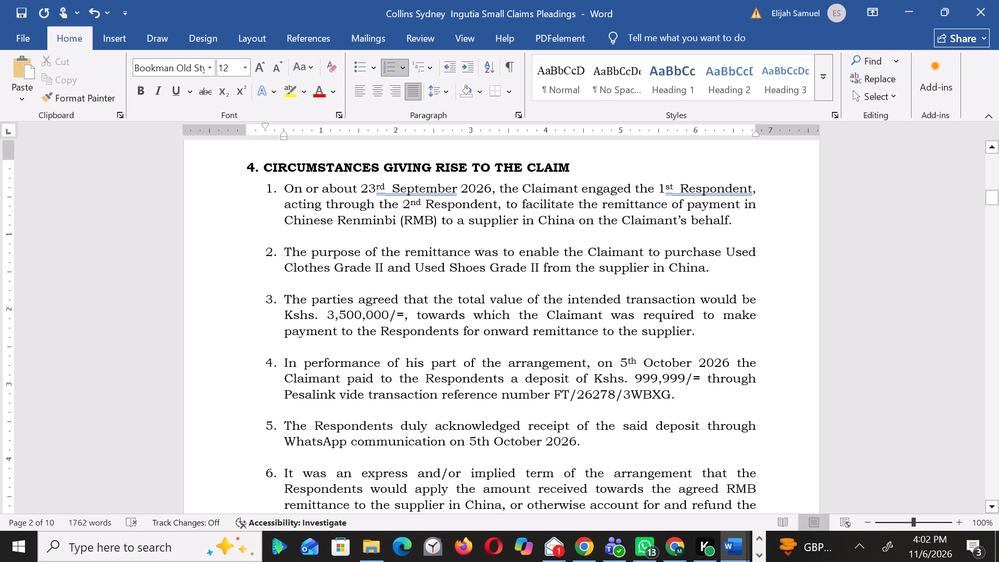
click(714, 201)
right_click(419, 193)
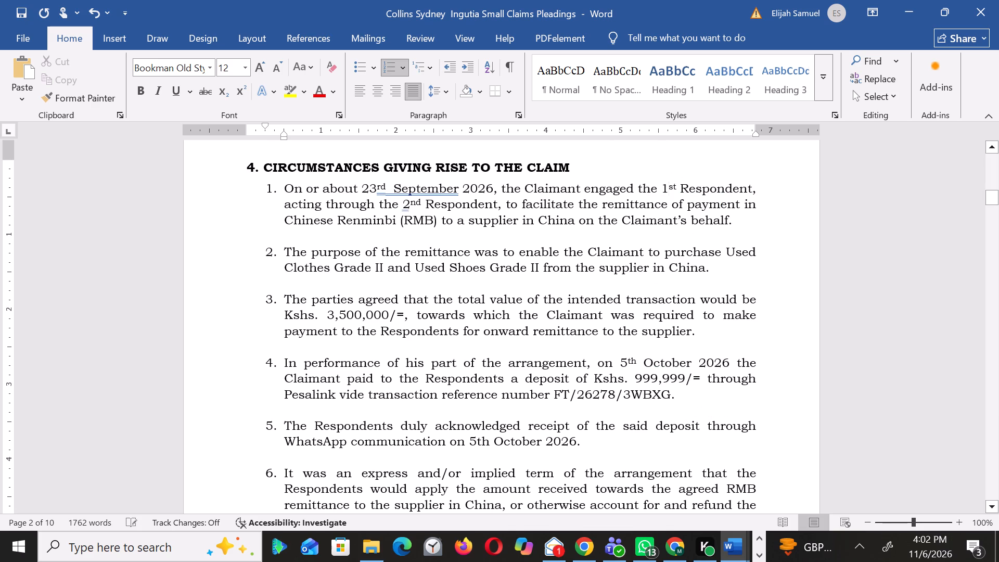
click(420, 208)
click(18, 6)
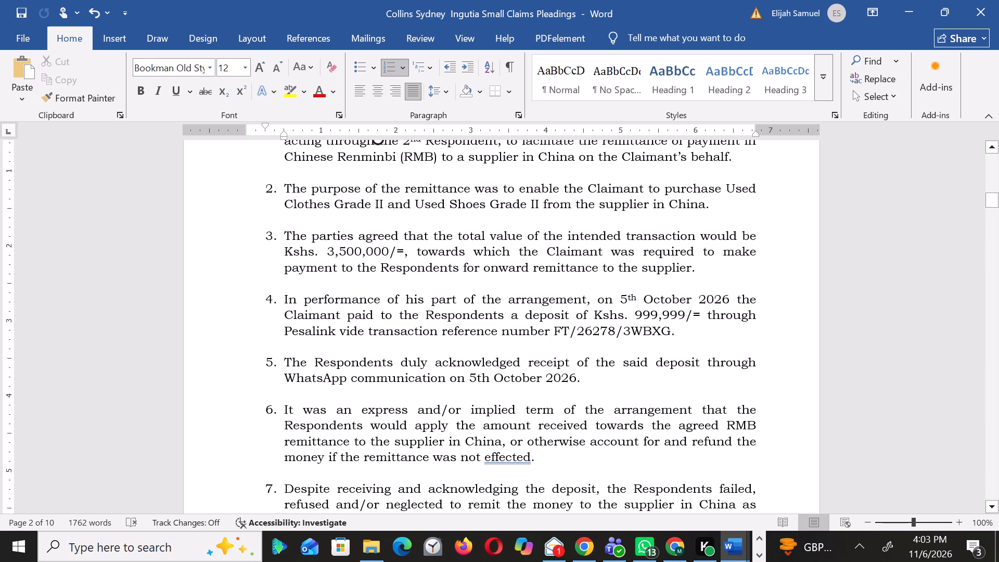
Bold the deposit amount "Kshs. 999,999/=" and the Pesalink transaction reference number in item 4, and save the document.
drag(592, 315, 694, 314)
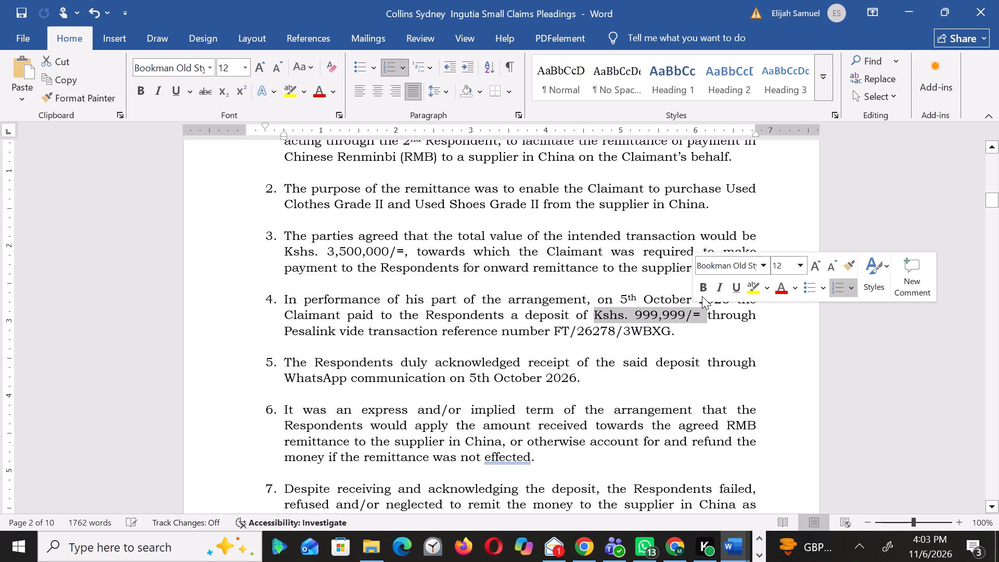
click(707, 287)
click(645, 312)
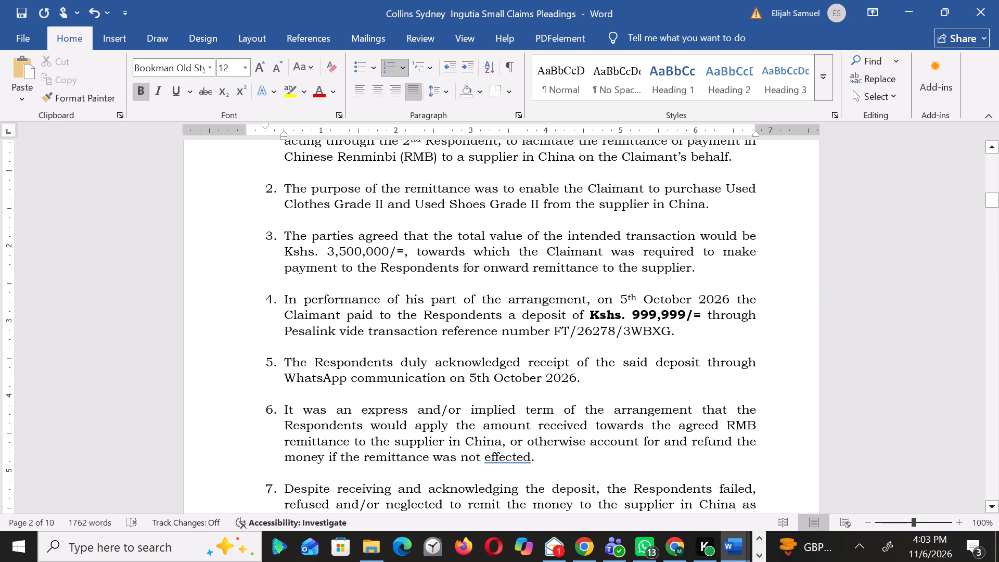
drag(559, 331, 667, 341)
click(679, 312)
click(651, 337)
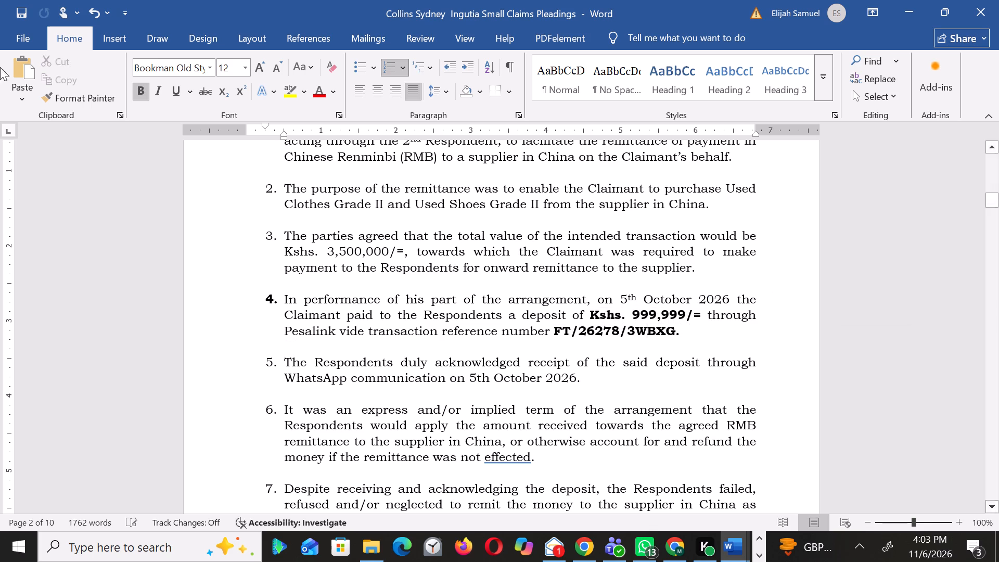
click(19, 11)
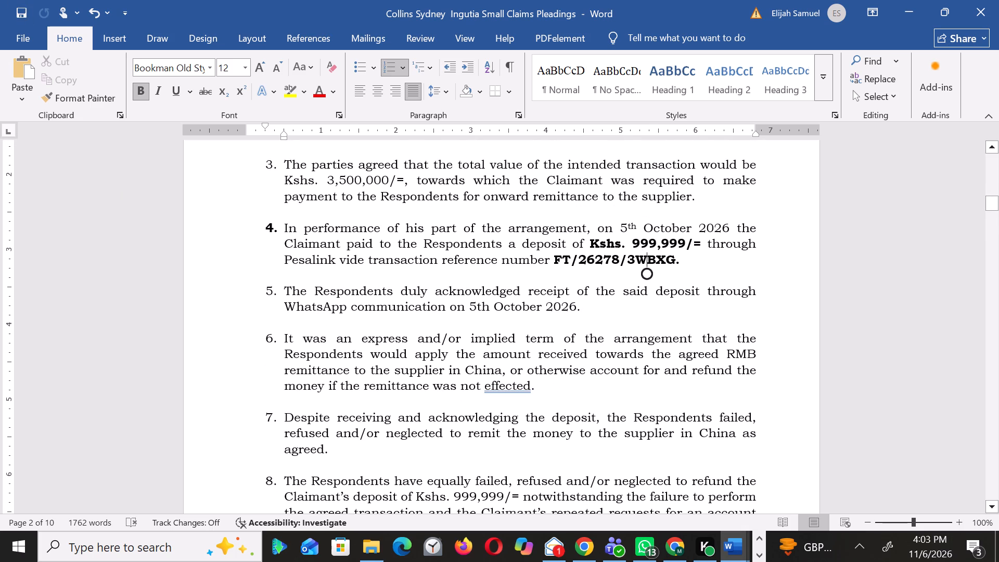
Make the ordinal ending of "5th" October 2026 superscript in item 5 and save the document.
click(485, 305)
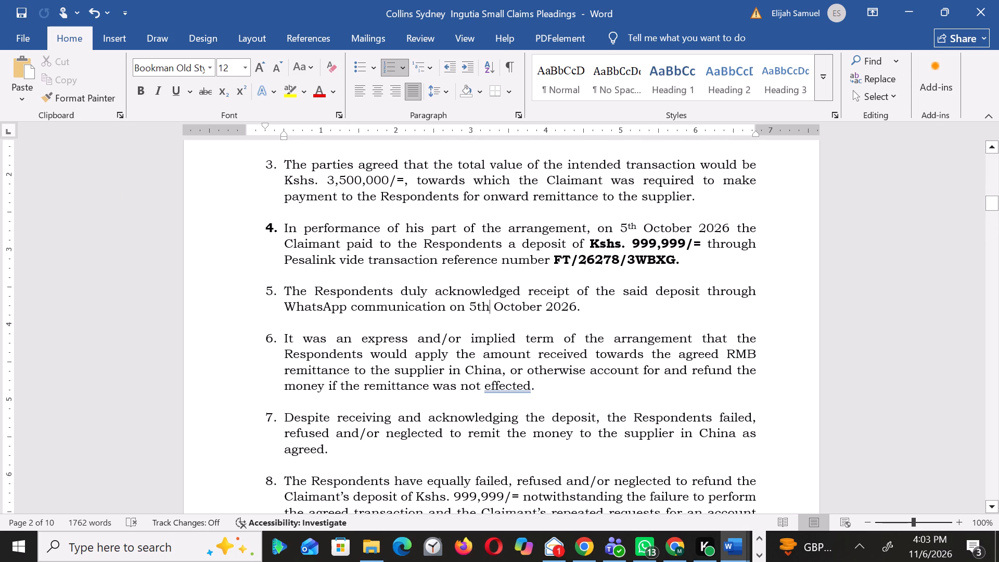
key(BackSpace)
key(BackSpace)
text(th)
key(space)
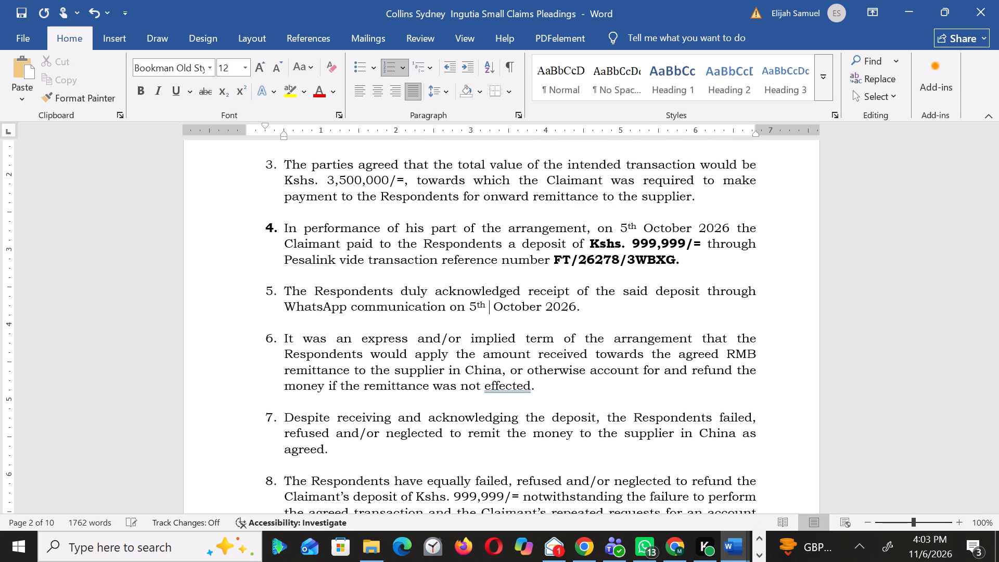
click(15, 8)
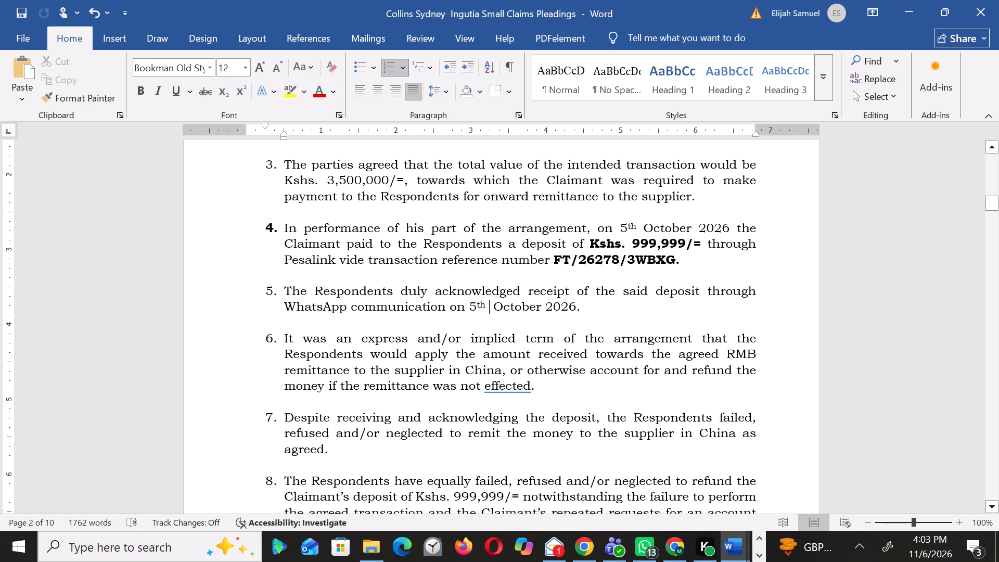
Delete "and/or" between "express" and "implied" in item 6.
drag(419, 339, 451, 342)
drag(451, 342, 458, 338)
key(BackSpace)
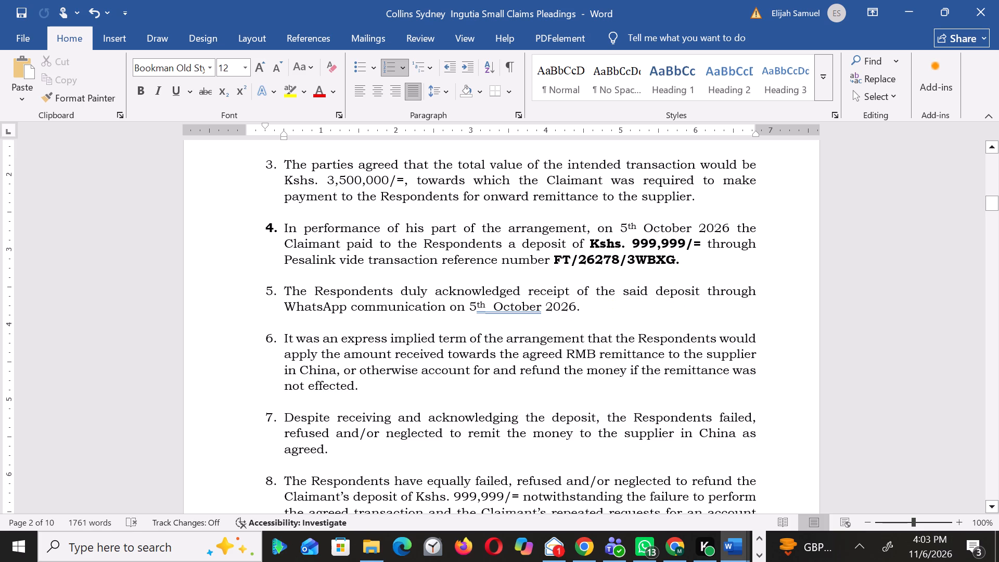
Accept the grammar suggestion in item 5 to remove the extra space between "5th" and "October".
right_click(522, 301)
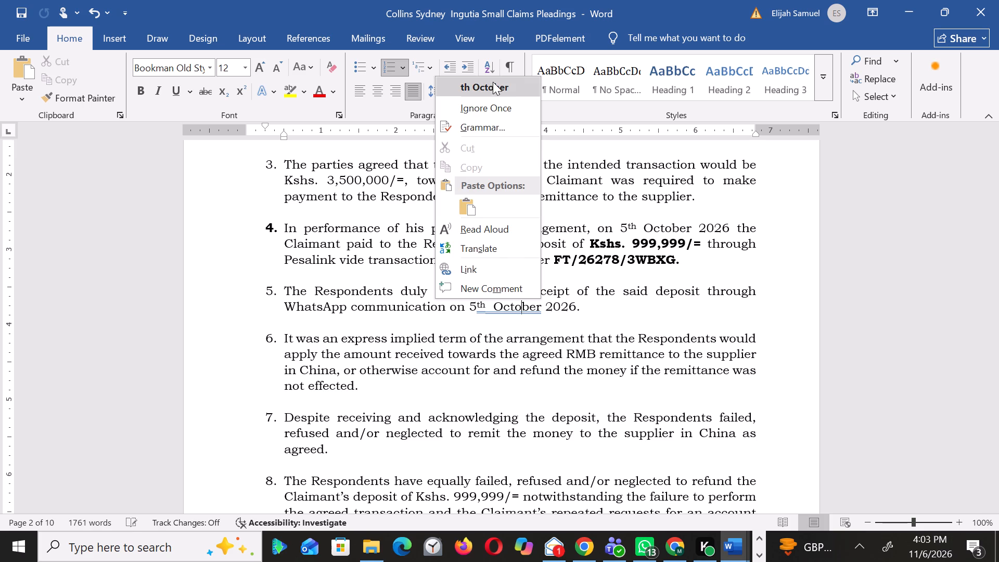
click(493, 82)
Delete the word "implied" from item 6 so it reads "an express term", and save the document.
click(434, 338)
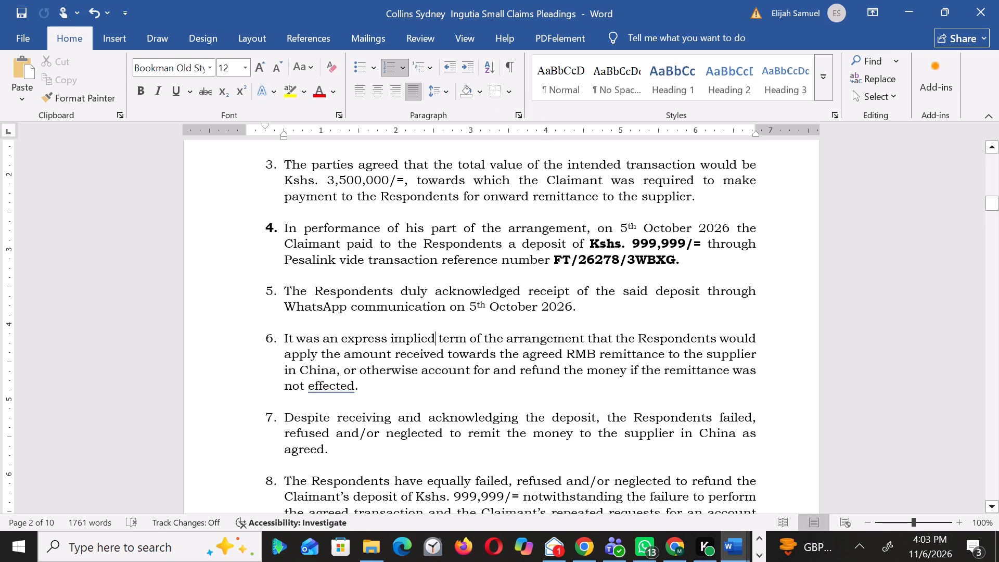
key(BackSpace)
key(BackSpace)
key(BackSpace)
key(BackSpace)
key(BackSpace)
key(BackSpace)
key(BackSpace)
key(BackSpace)
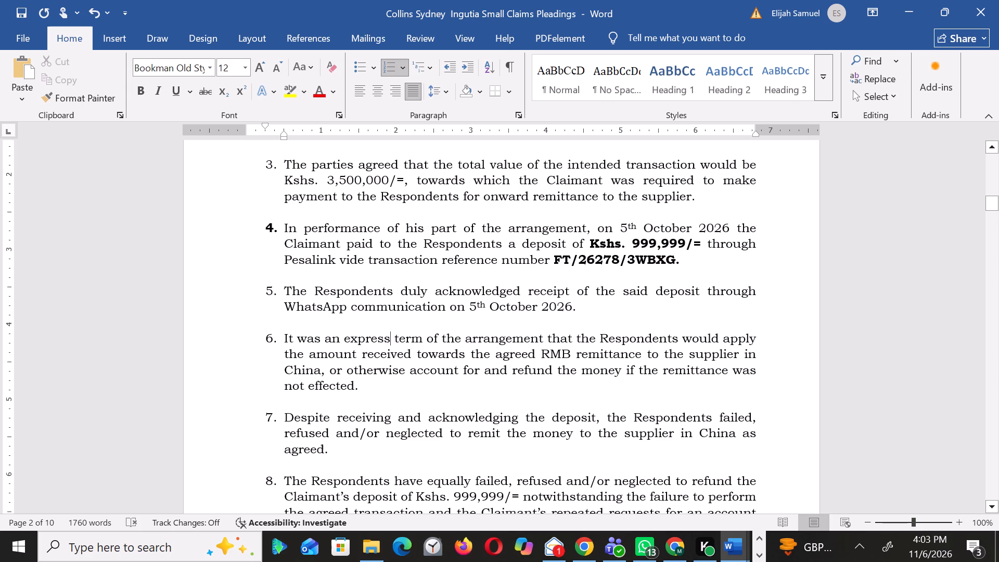
click(23, 11)
Change "refused and/or neglected" to "refused and neglected" in item 7.
click(379, 434)
key(BackSpace)
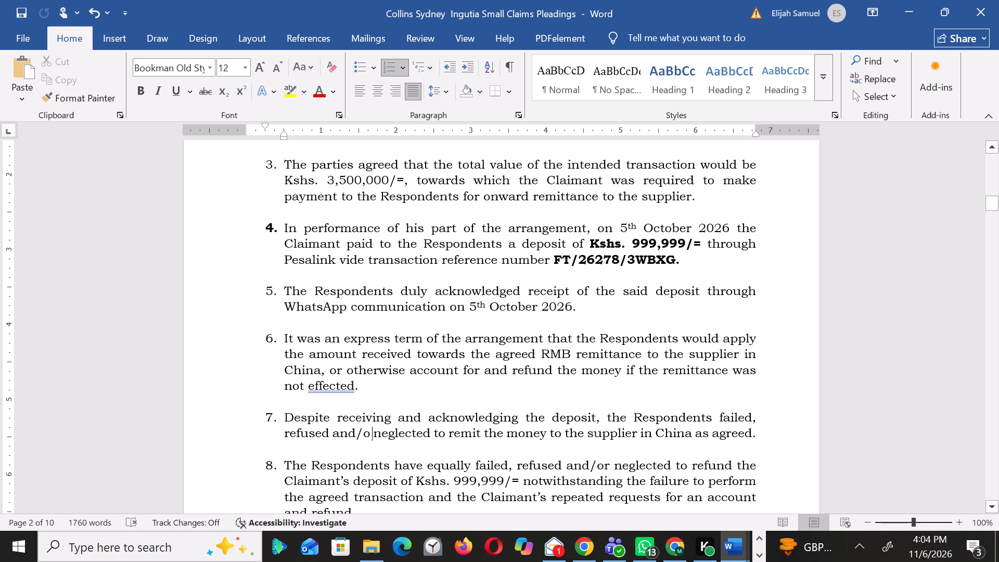
key(BackSpace)
key(BackSpace)
key(BackSpace)
key(d)
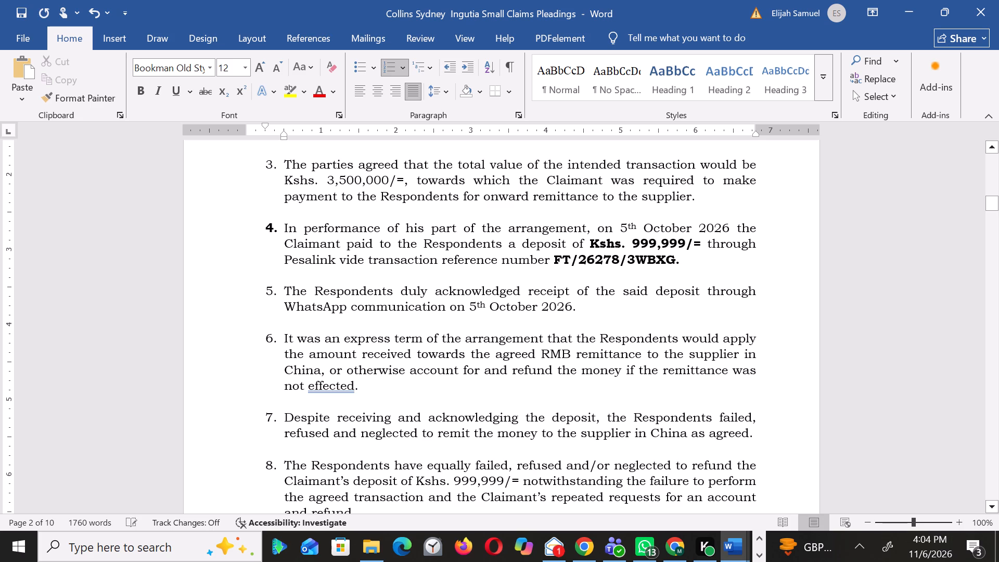
Ignore the grammar flag on "effected" in item 6 and save the document.
right_click(330, 386)
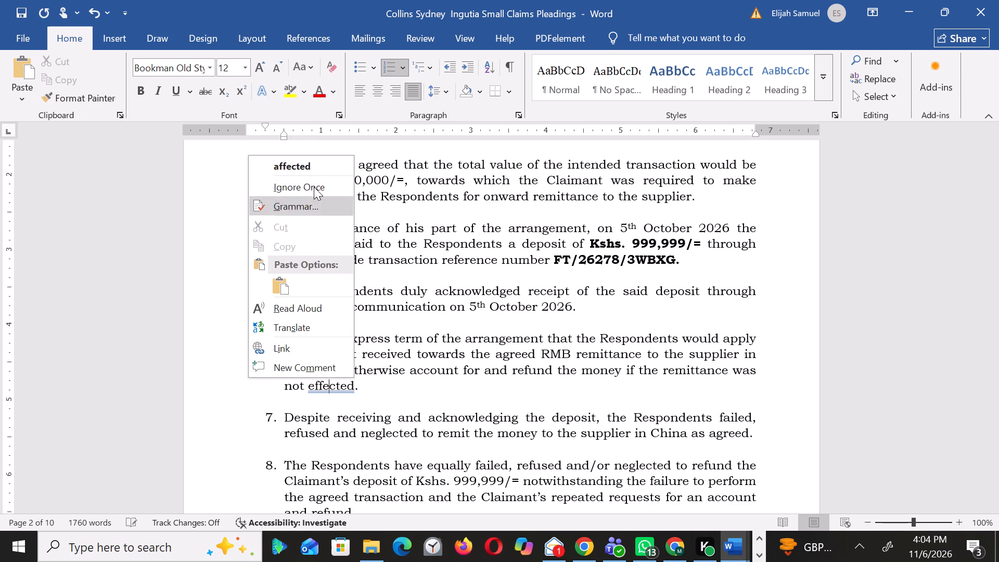
click(314, 186)
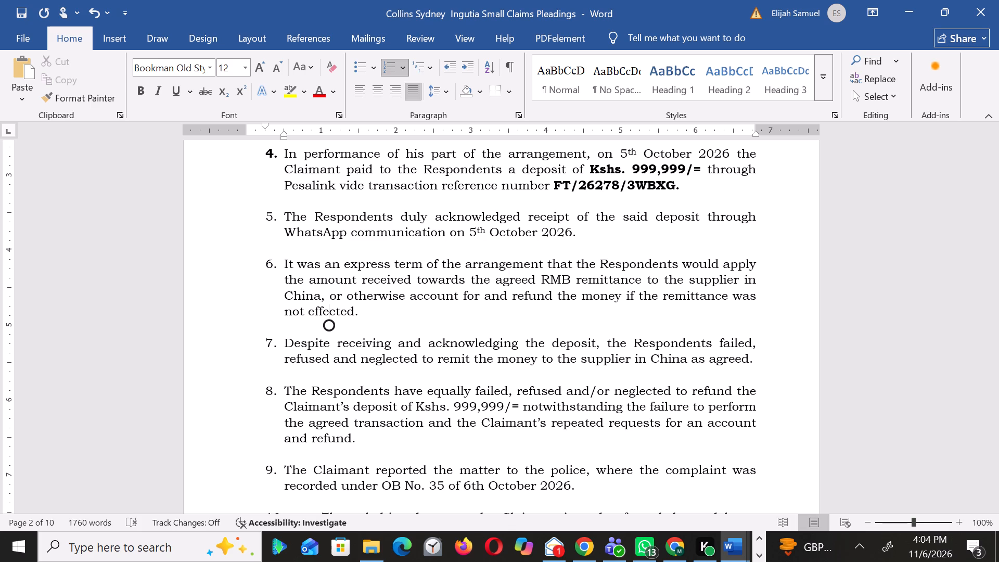
click(26, 8)
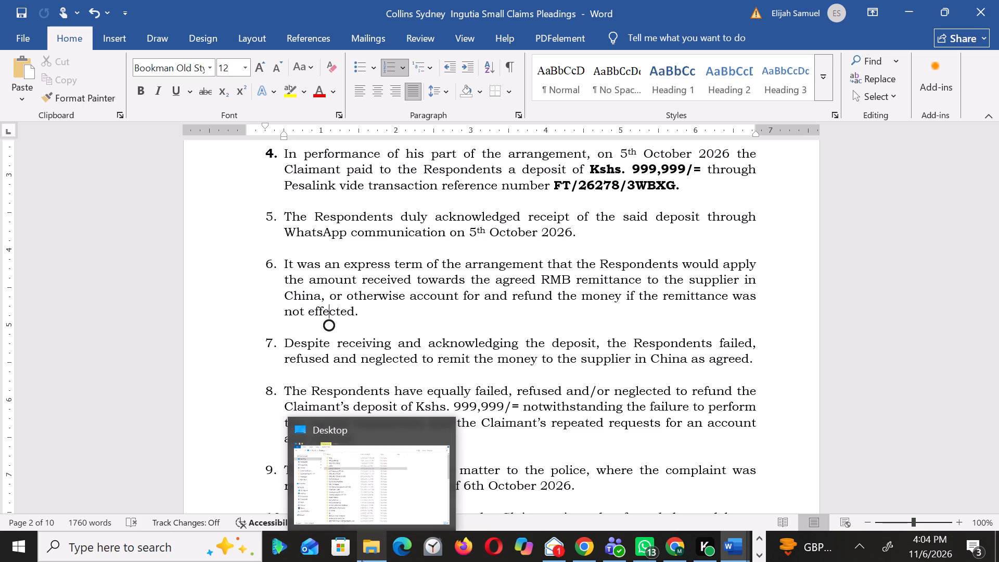
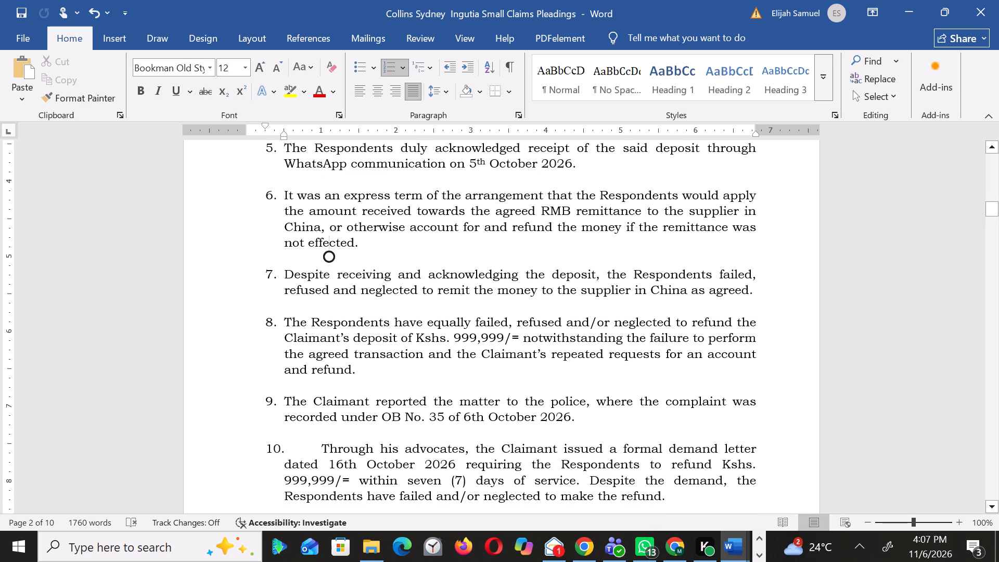
Change "refused and/or neglected" to "refused and neglected" in item 8, and save the document.
click(596, 323)
key(BackSpace)
key(BackSpace)
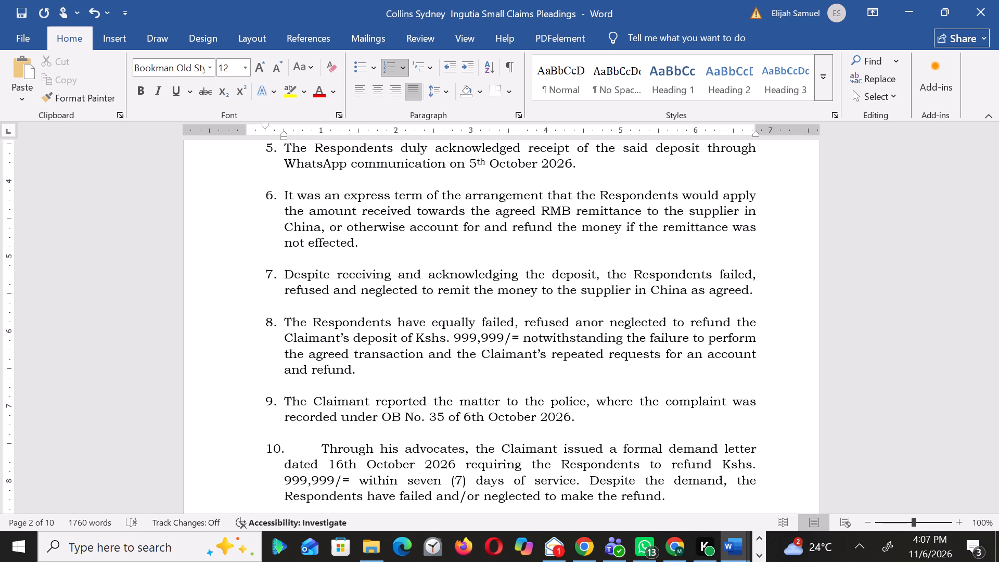
text(d)
key(space)
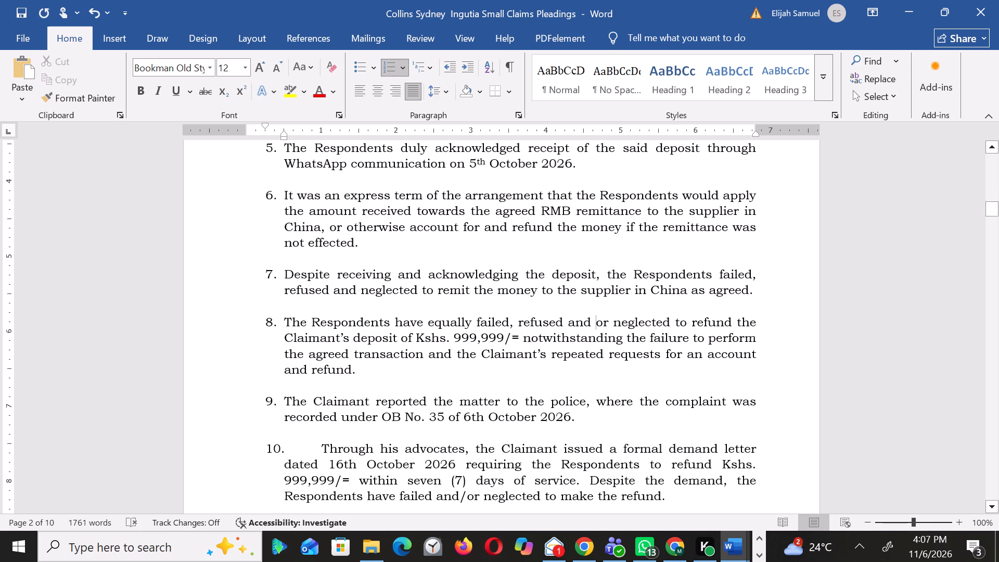
click(606, 323)
key(BackSpace)
key(BackSpace)
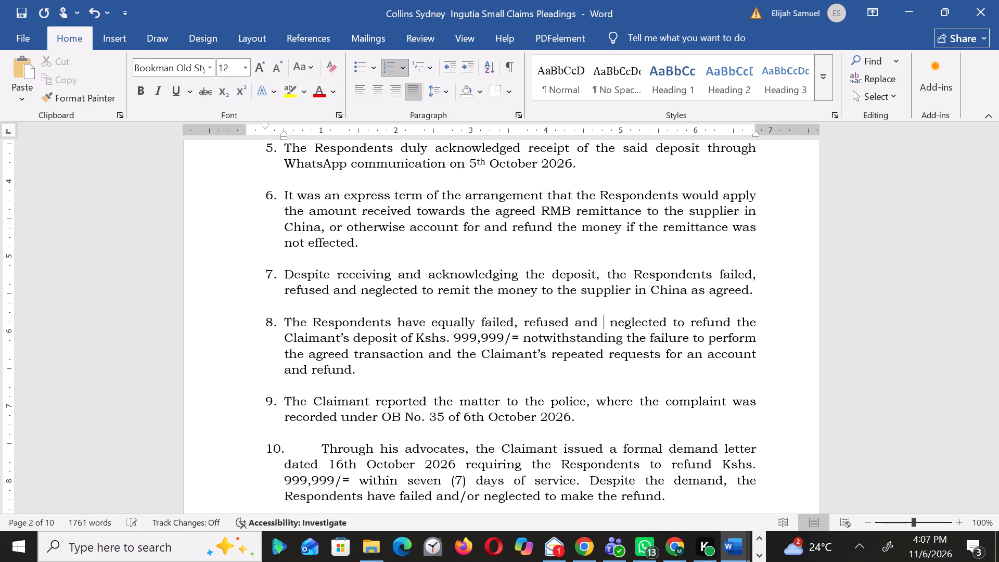
key(BackSpace)
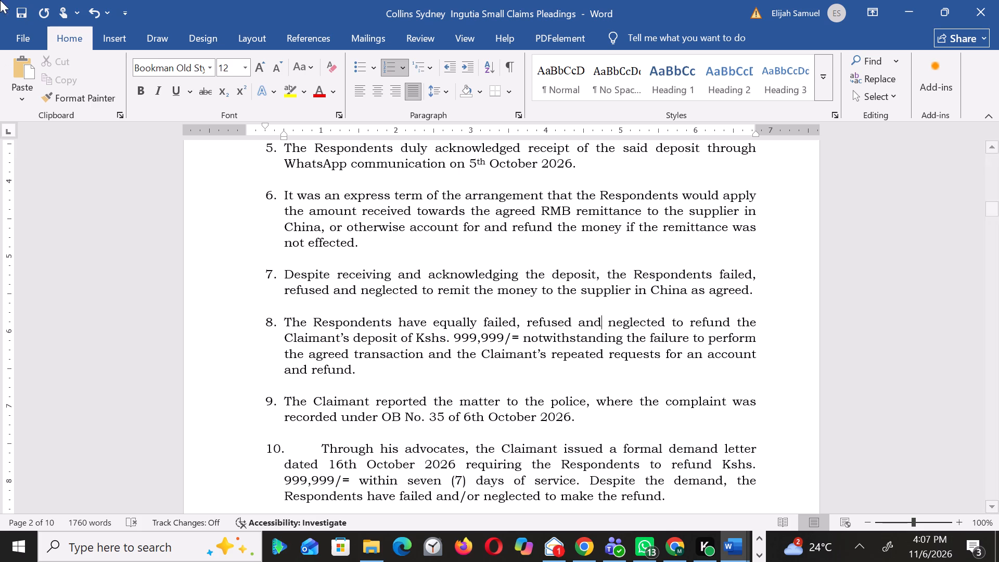
click(30, 12)
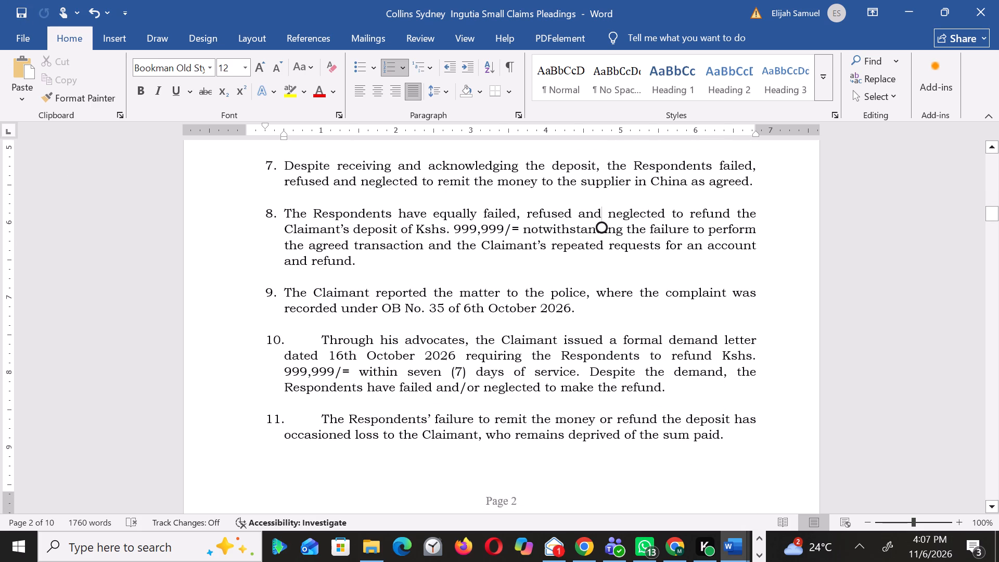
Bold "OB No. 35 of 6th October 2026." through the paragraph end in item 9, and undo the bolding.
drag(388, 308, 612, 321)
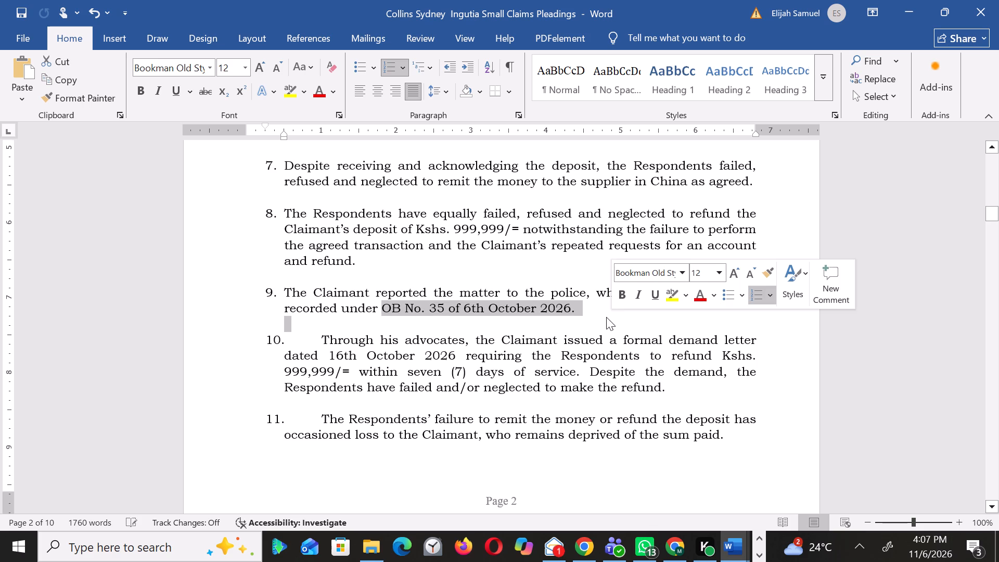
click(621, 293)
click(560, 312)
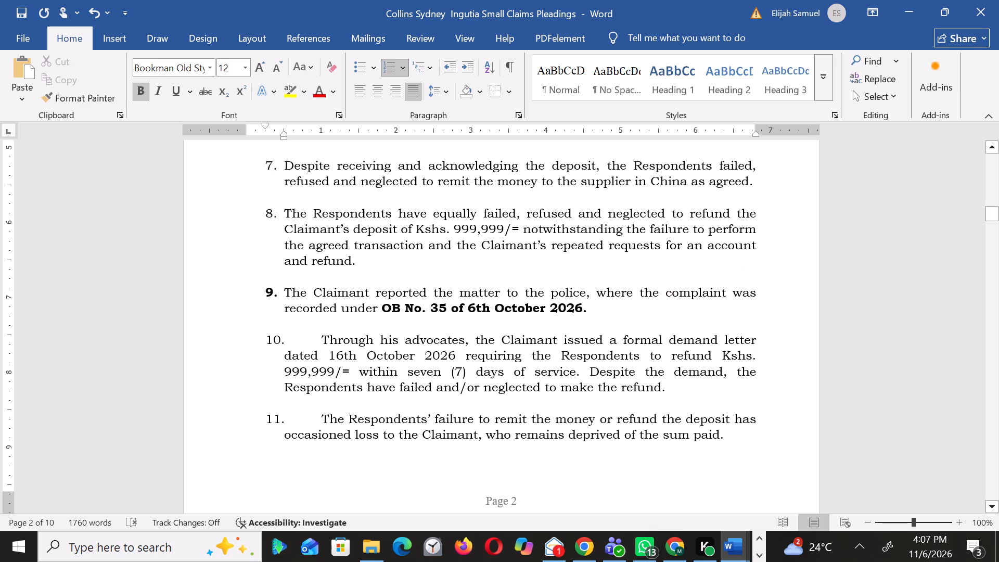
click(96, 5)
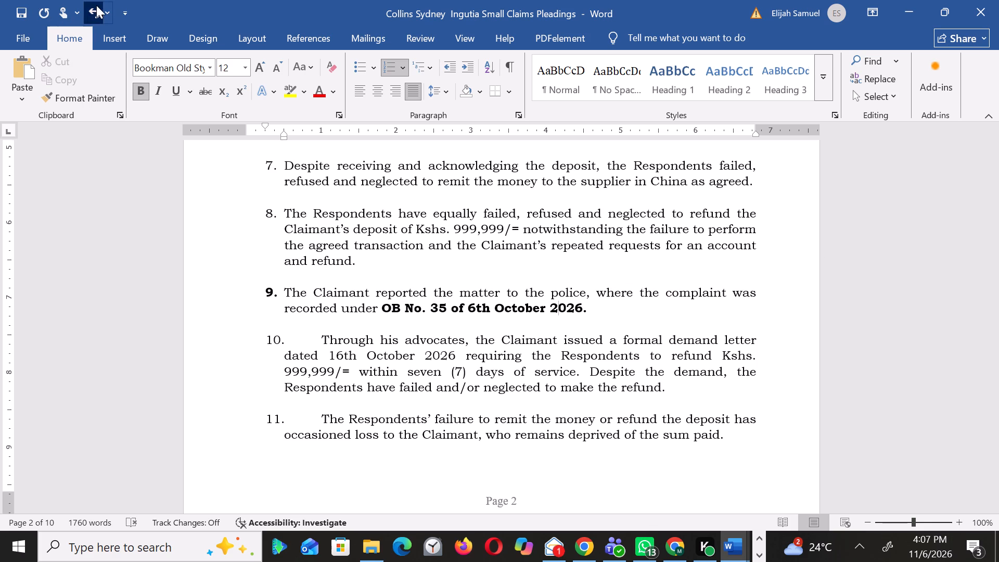
Bold "OB No. 35 of 6th October 2026" in item 9, leaving out the closing full stop.
click(379, 315)
drag(385, 308, 413, 308)
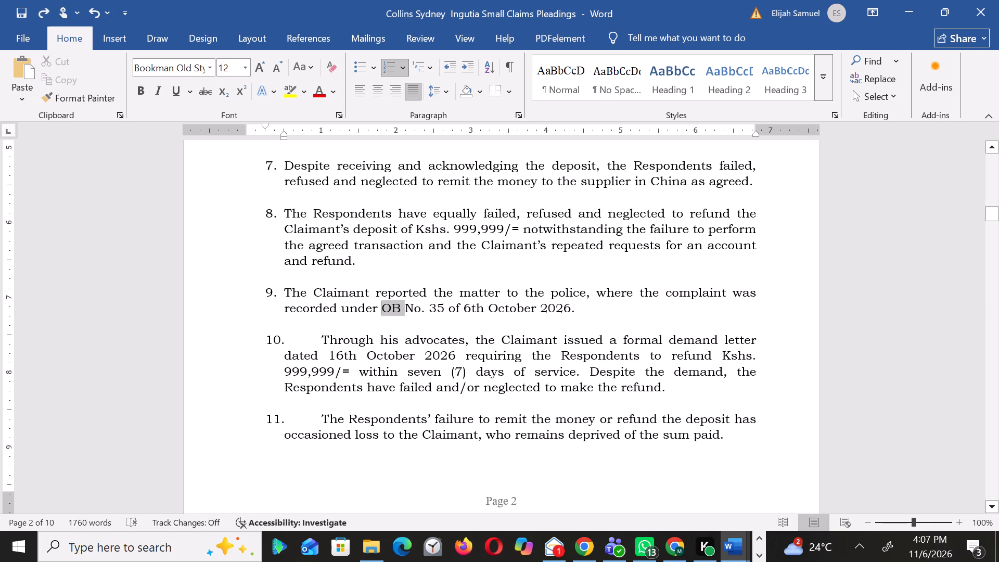
drag(413, 308, 568, 312)
click(577, 284)
click(536, 310)
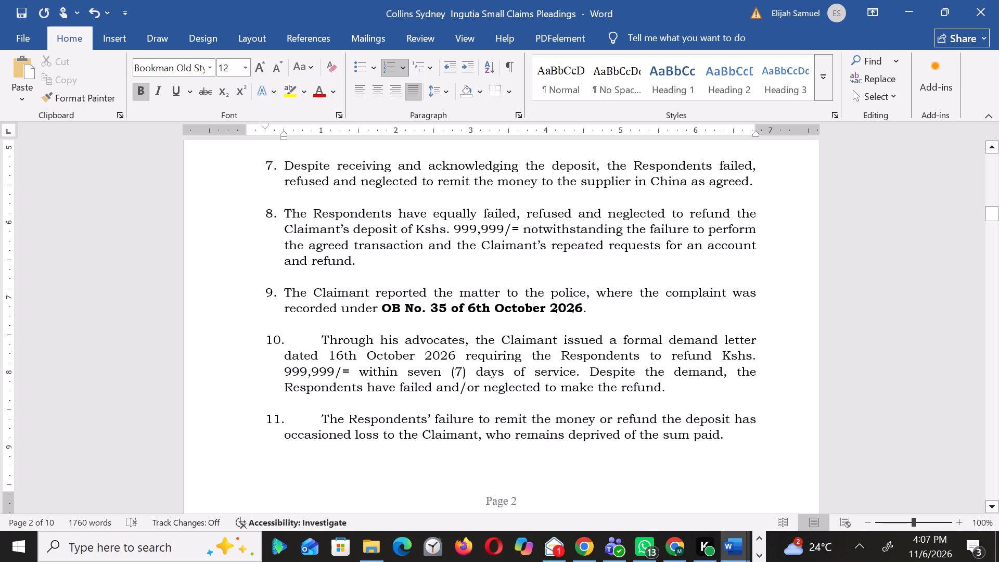
Retype the "th" of "6th October 2026" in item 9 as a superscript ordinal, and save the document.
click(489, 308)
key(Delete)
key(BackSpace)
key(BackSpace)
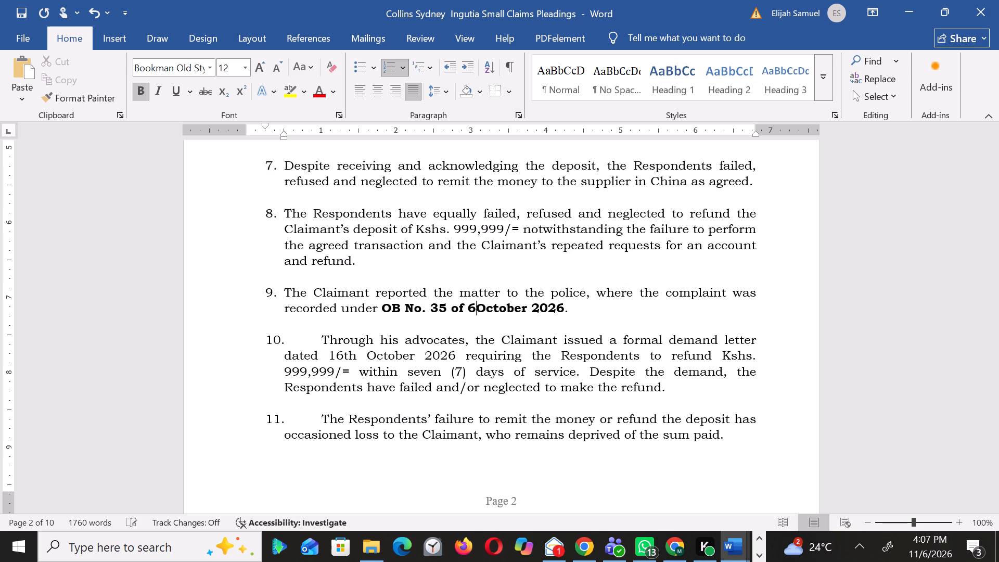
text(th)
key(space)
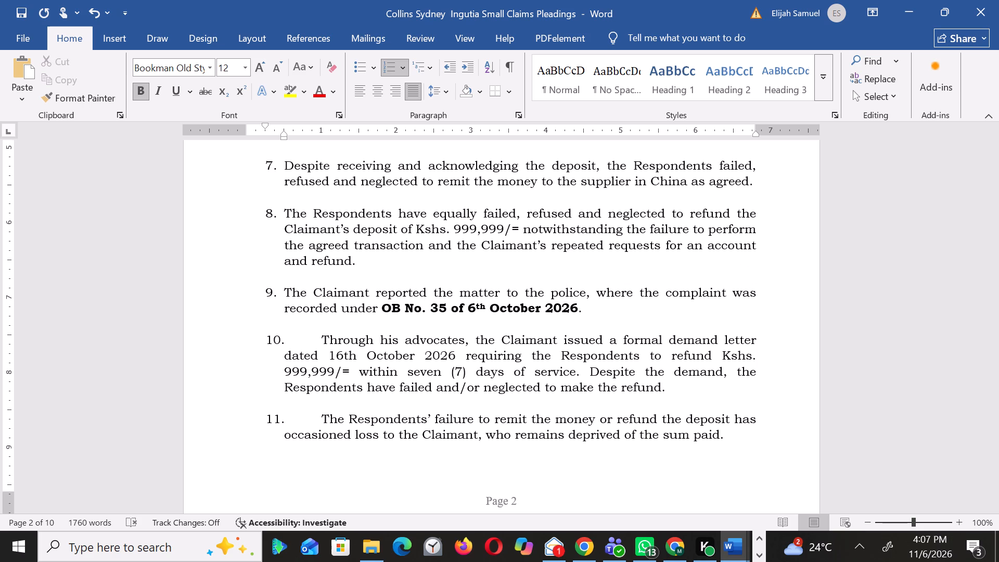
click(22, 7)
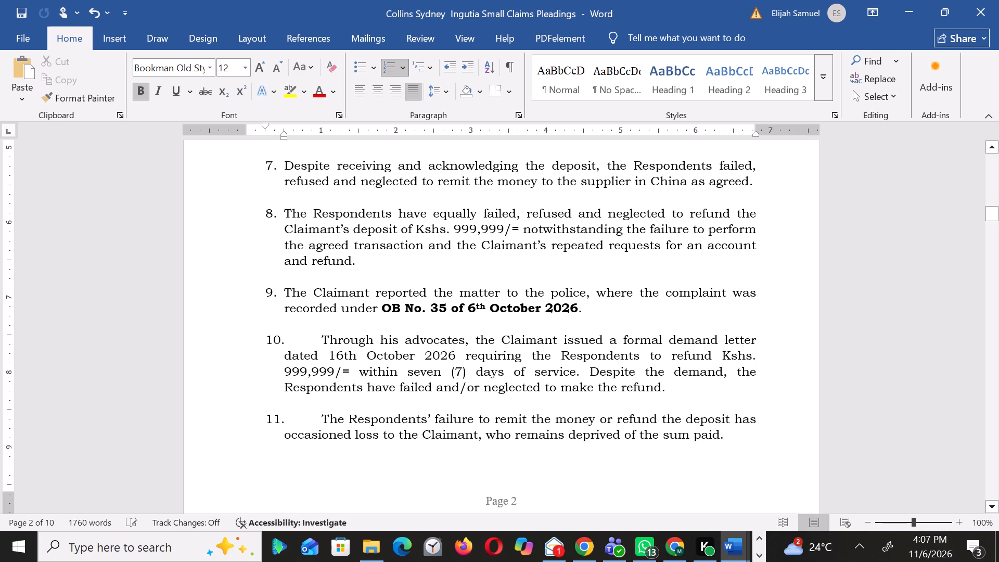
Increase item 10's hanging indent slightly so its text starts right after the number and aligns with the following lines.
click(318, 340)
drag(283, 133, 289, 134)
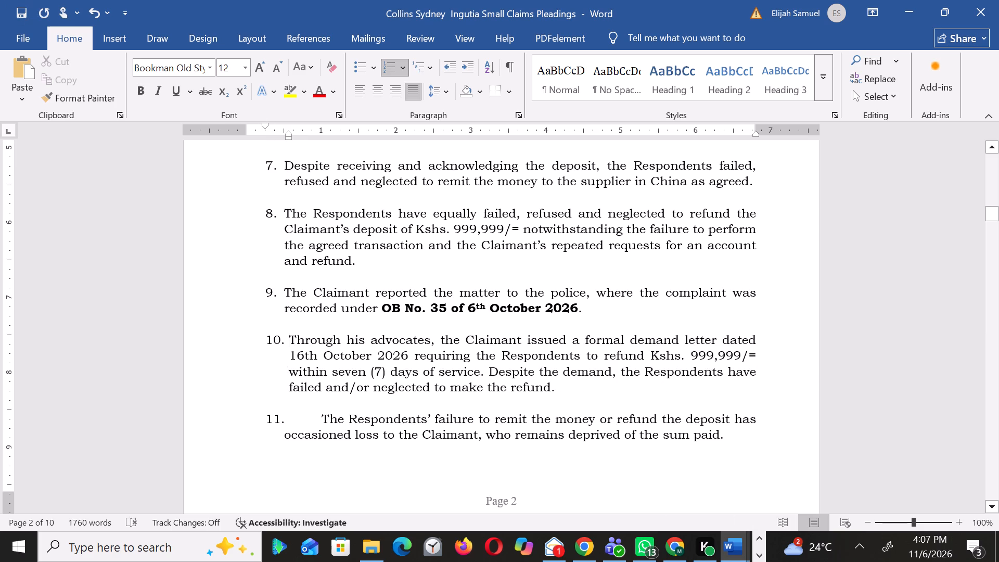
Retype the "th" of "16th October 2026" in item 10 as a superscript ordinal, keeping a single space before "October".
click(316, 352)
key(BackSpace)
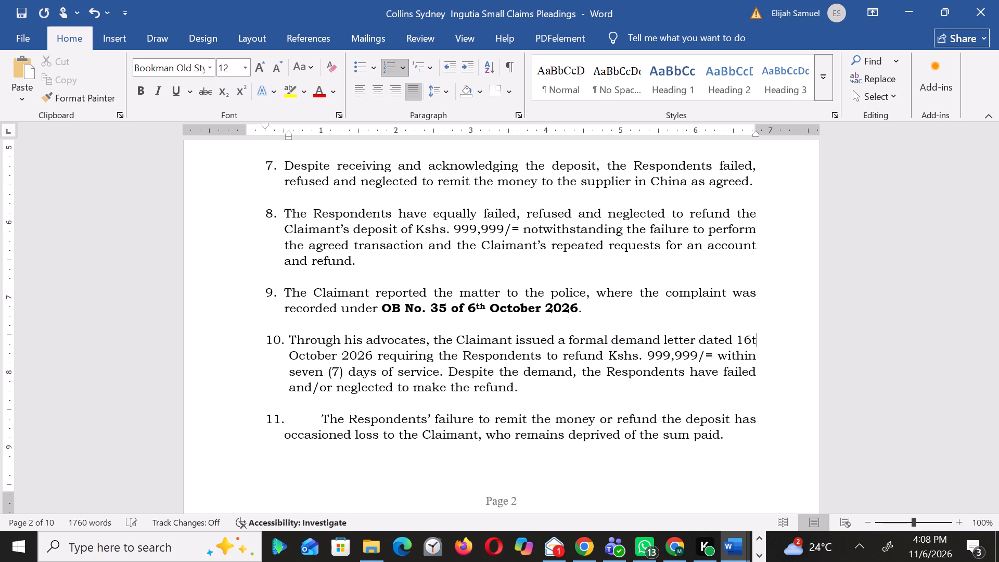
key(BackSpace)
text(th)
key(space)
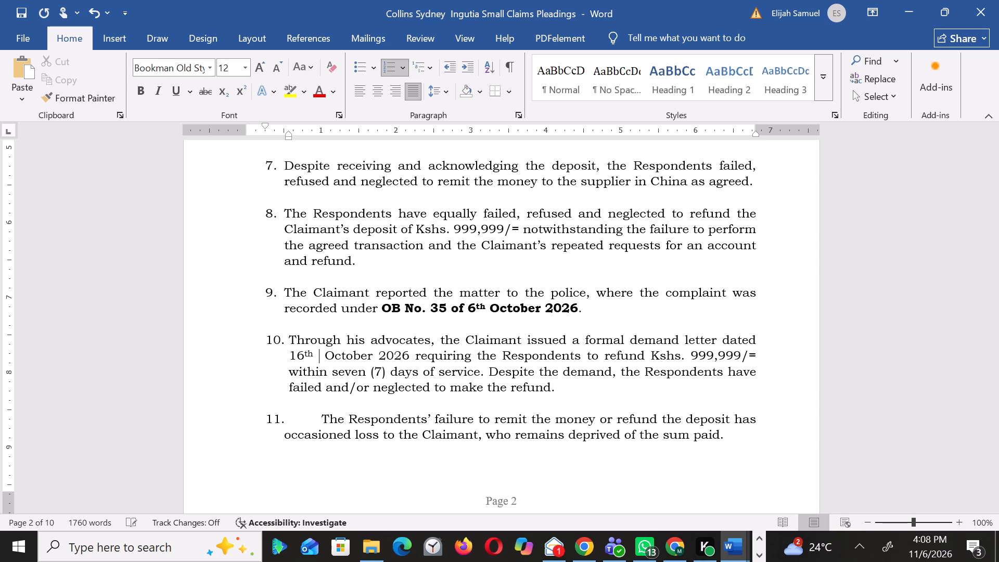
key(BackSpace)
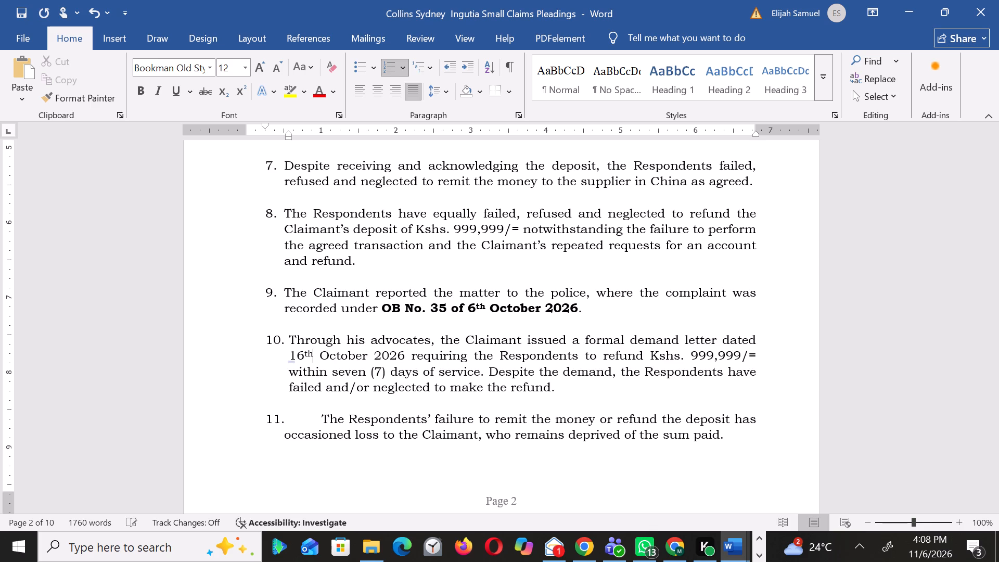
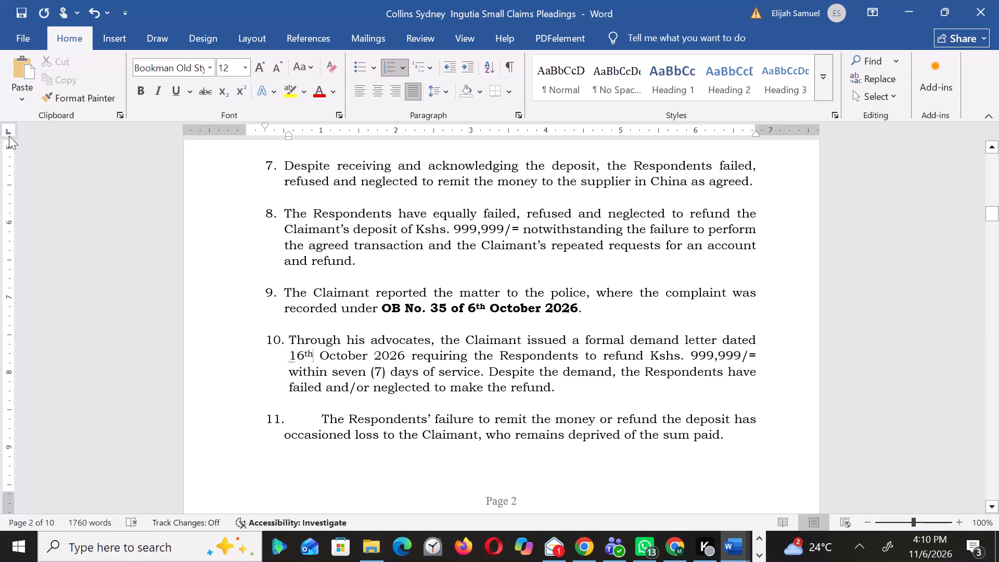
Save the document.
click(20, 18)
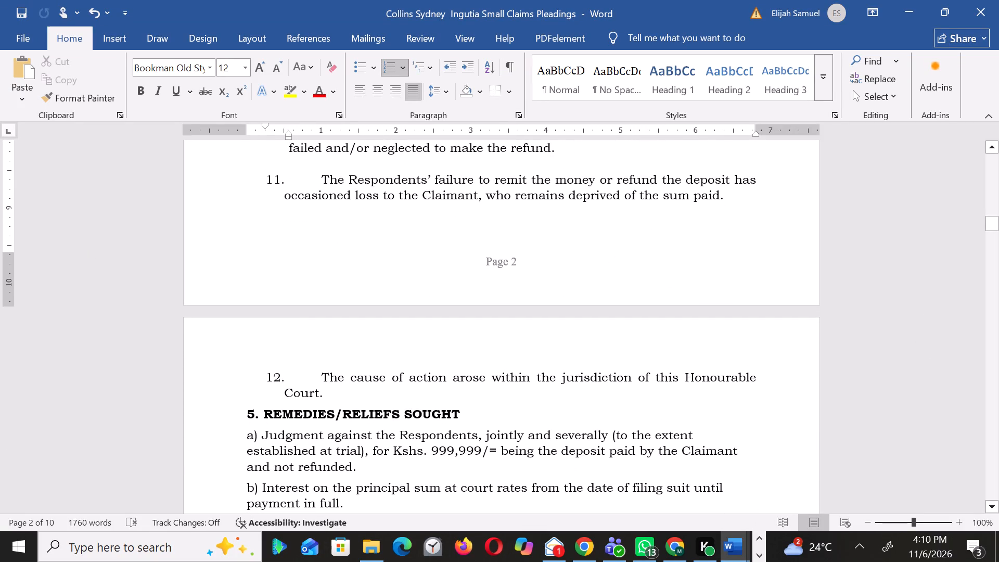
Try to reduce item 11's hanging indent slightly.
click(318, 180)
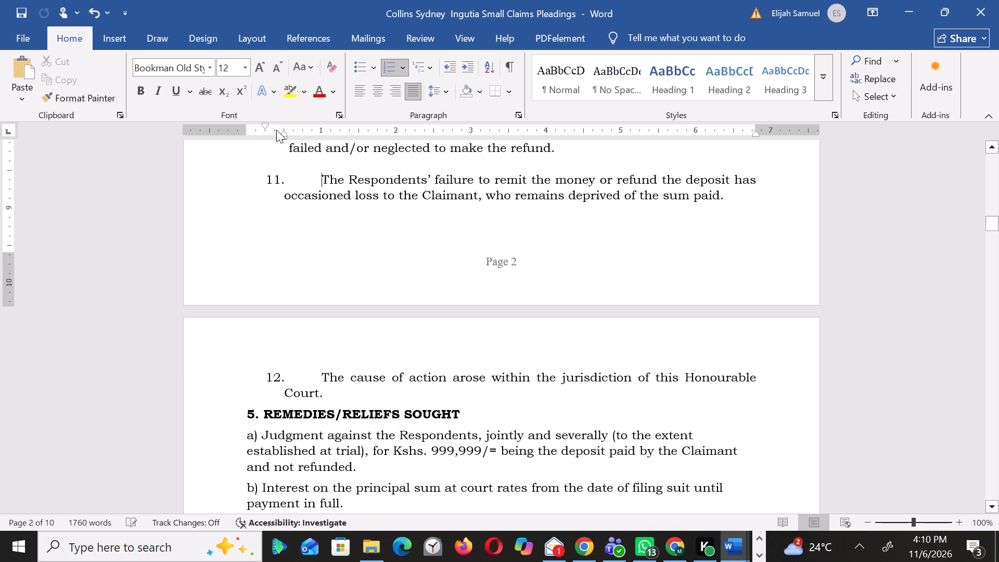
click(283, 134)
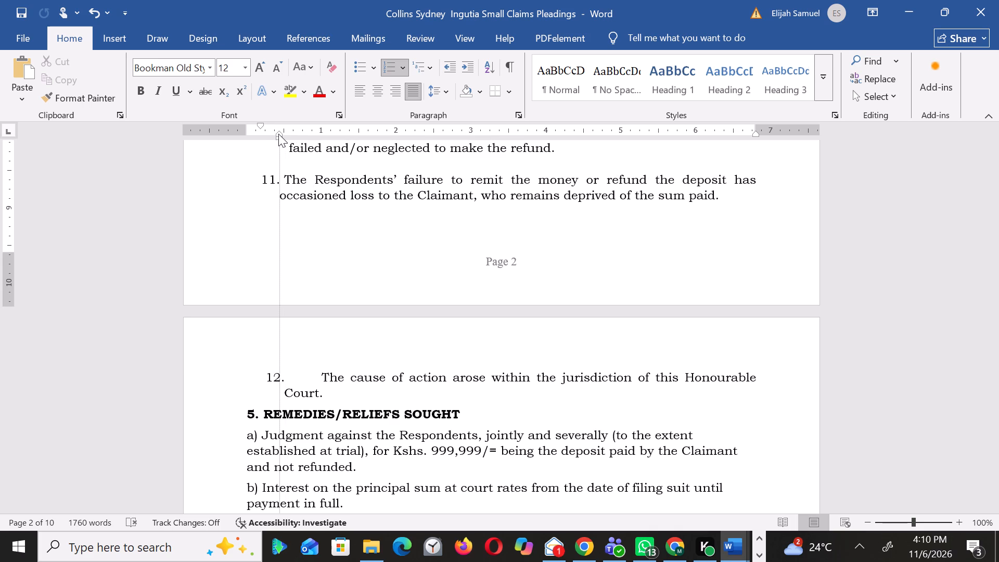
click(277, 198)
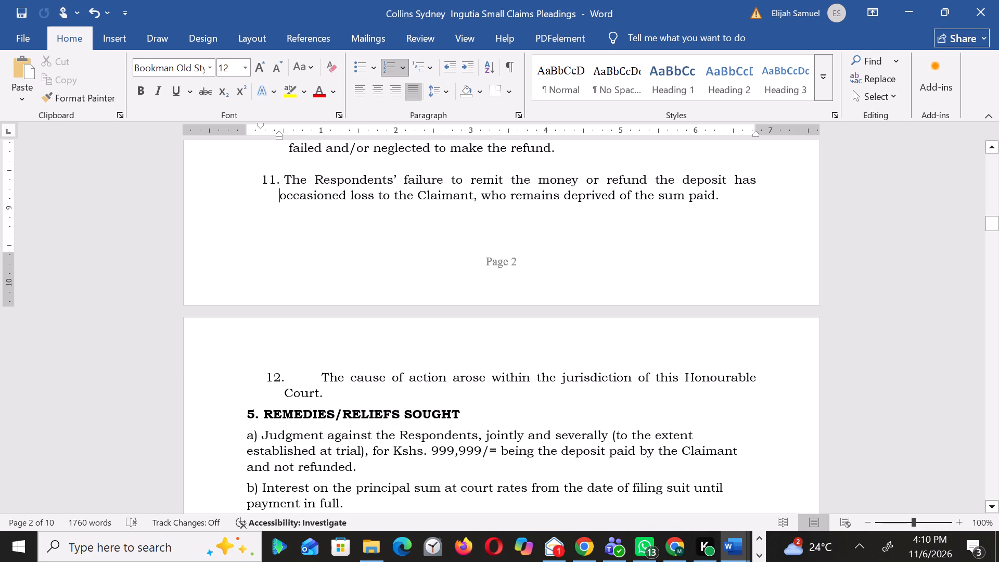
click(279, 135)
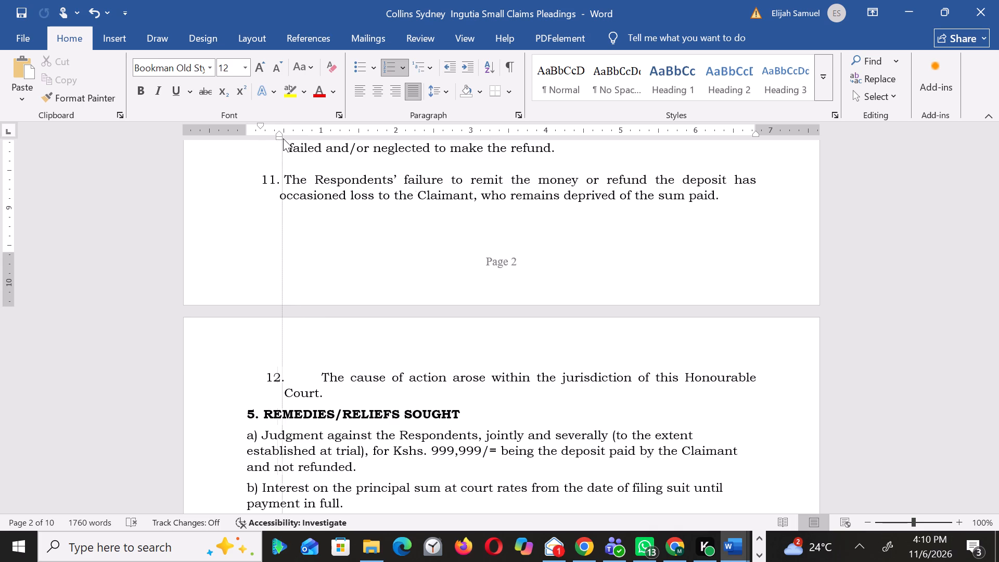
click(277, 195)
Increase item 11's hanging indent slightly so its text starts right after the number and aligns with item 10, and save the document.
click(287, 178)
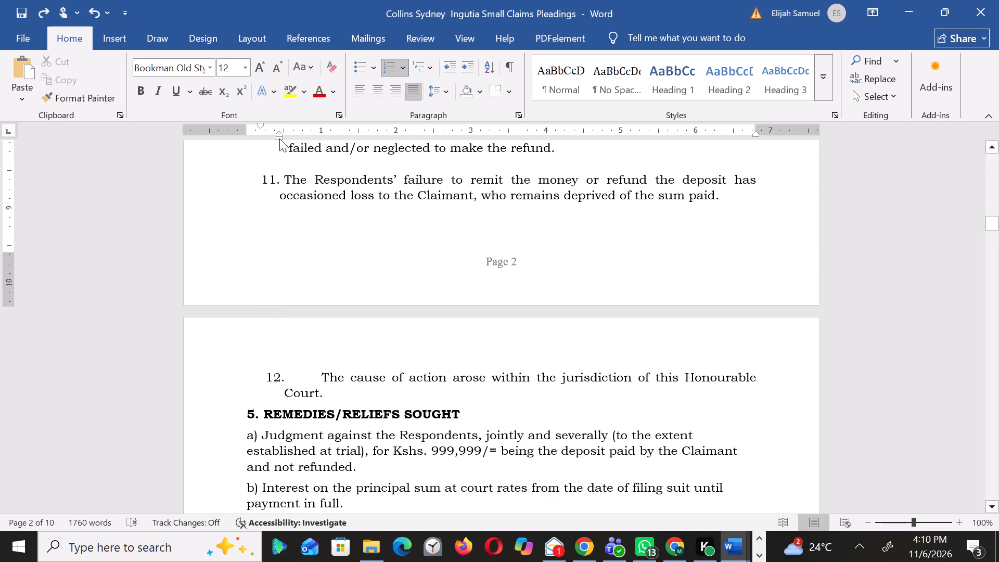
click(279, 136)
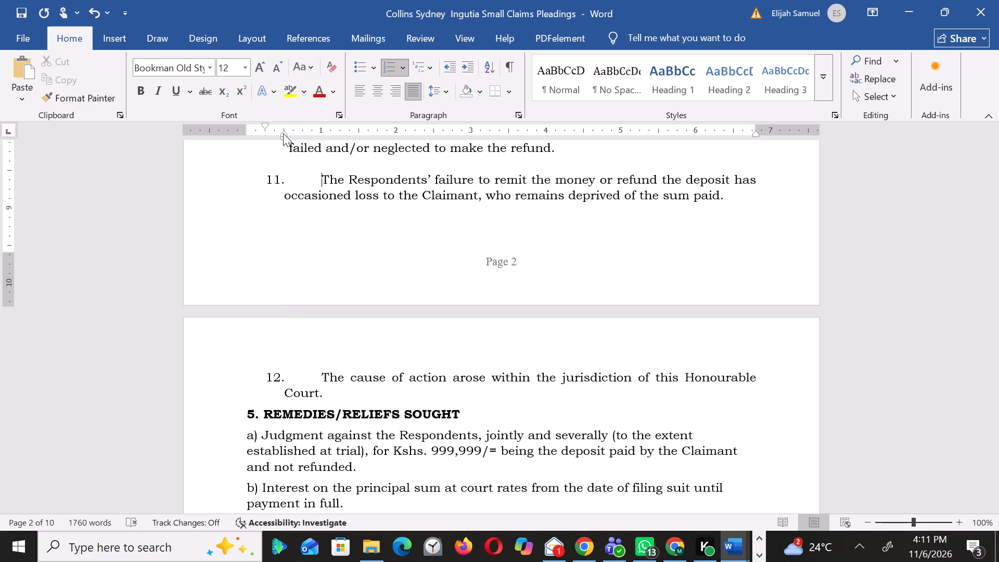
click(283, 133)
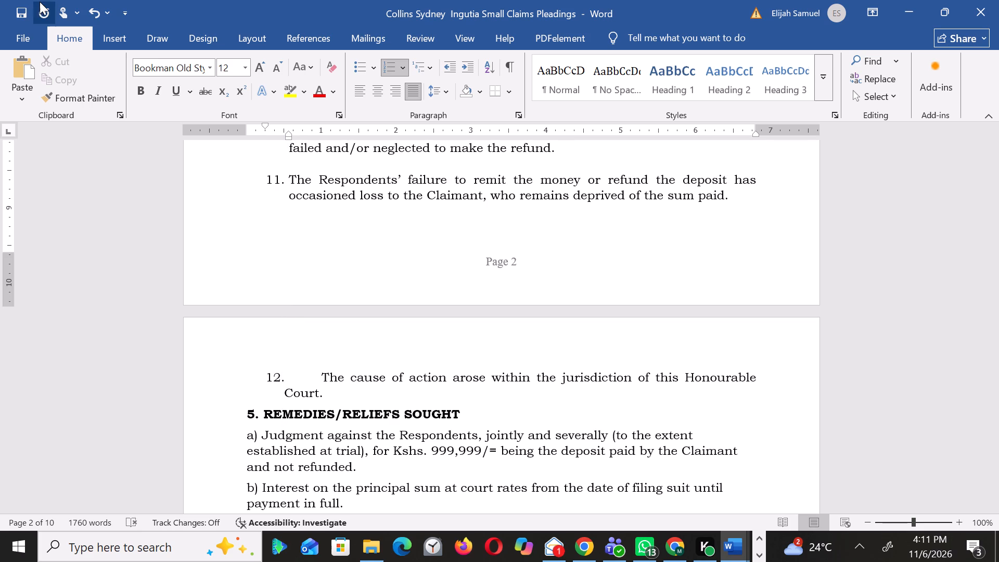
click(25, 10)
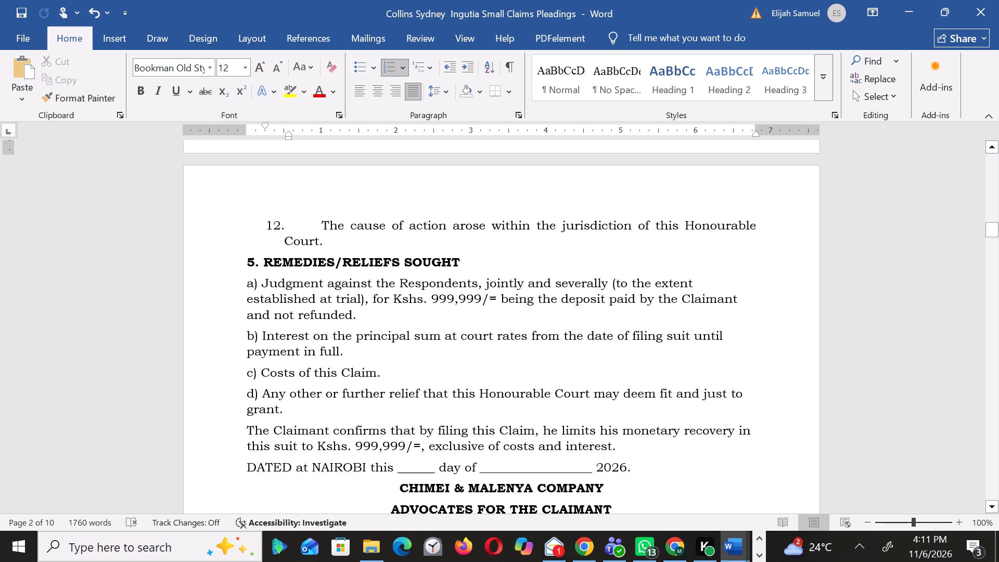
Increase item 12's hanging indent slightly to match items 10 and 11, and save the document.
click(322, 222)
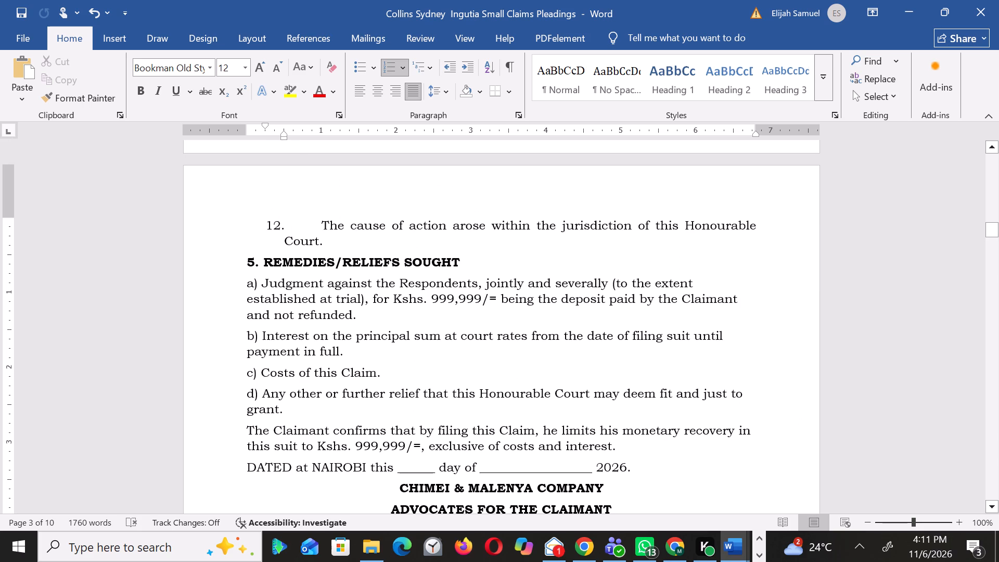
click(284, 132)
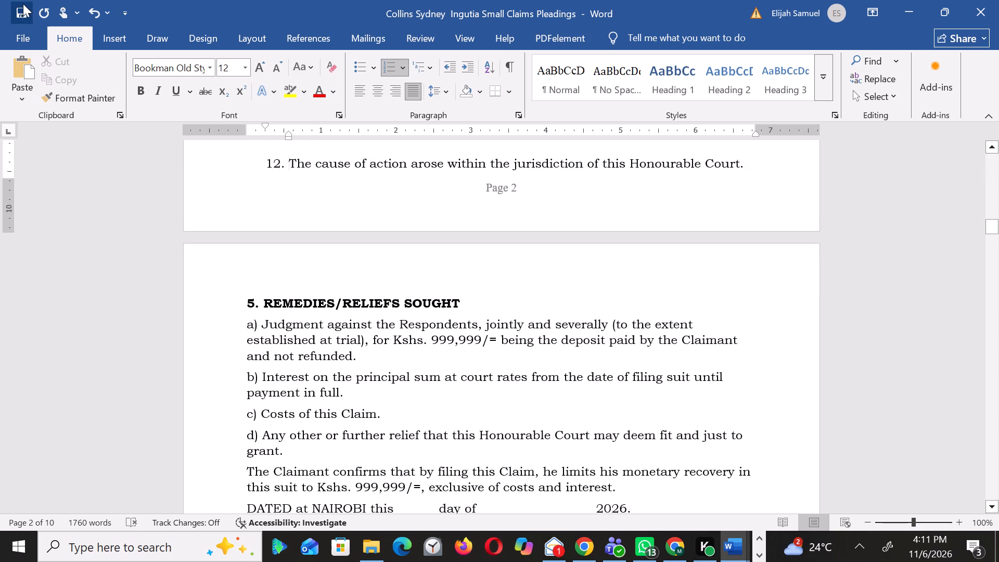
click(22, 4)
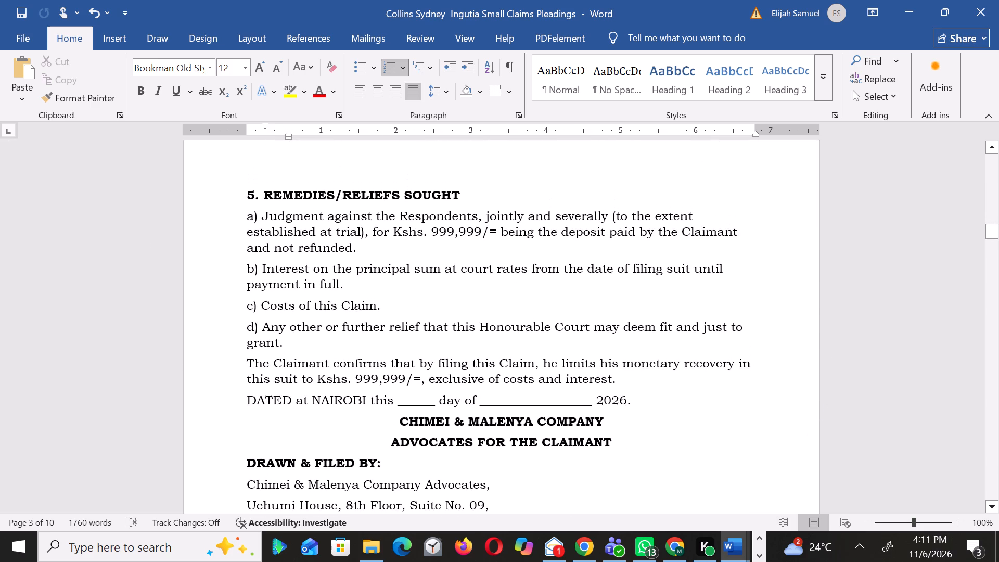
Convert the four typed remedies a) to d) under "5. REMEDIES/RELIEFS SOUGHT" into an automatically lettered list.
drag(248, 215, 285, 329)
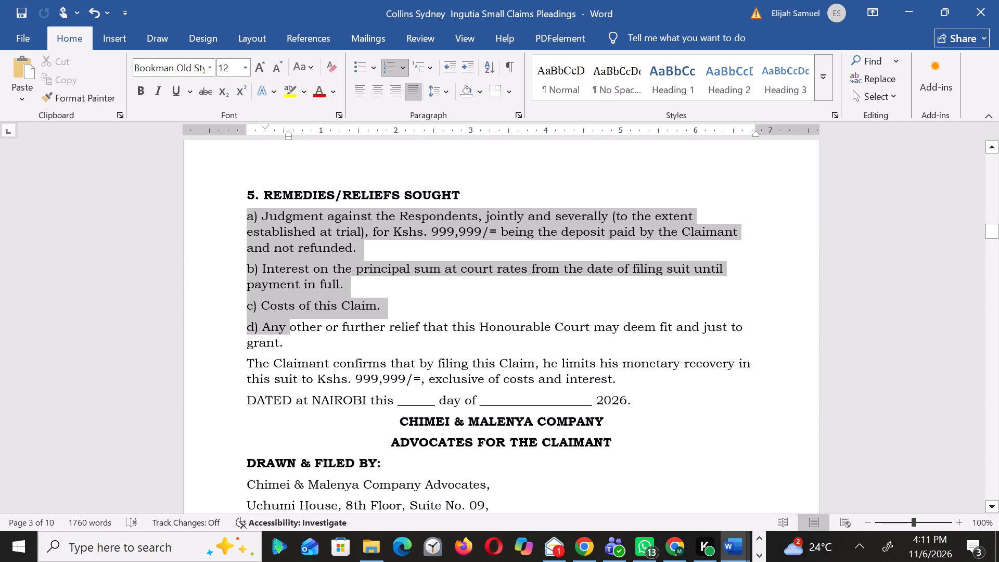
drag(285, 329, 287, 337)
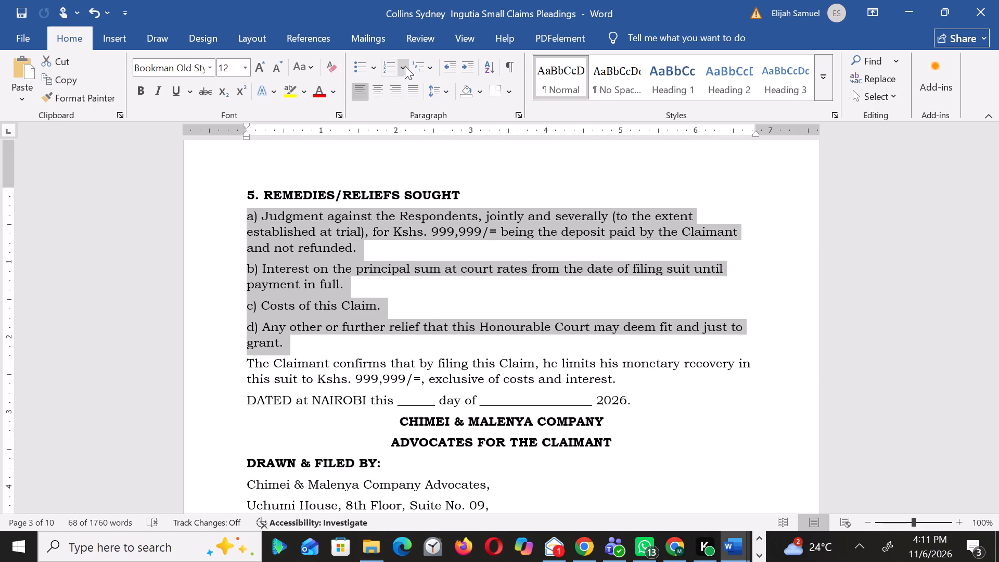
click(405, 65)
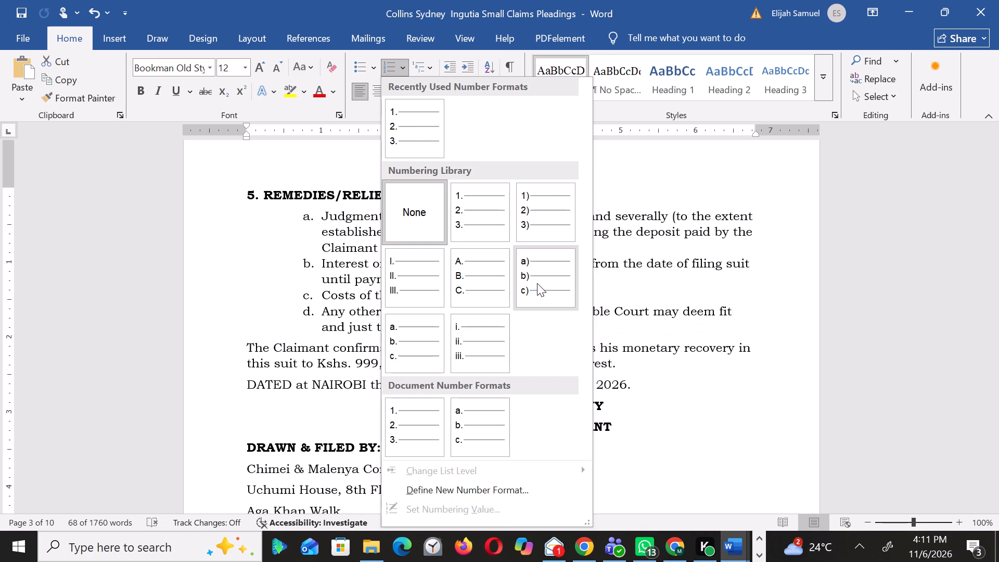
click(537, 283)
click(456, 283)
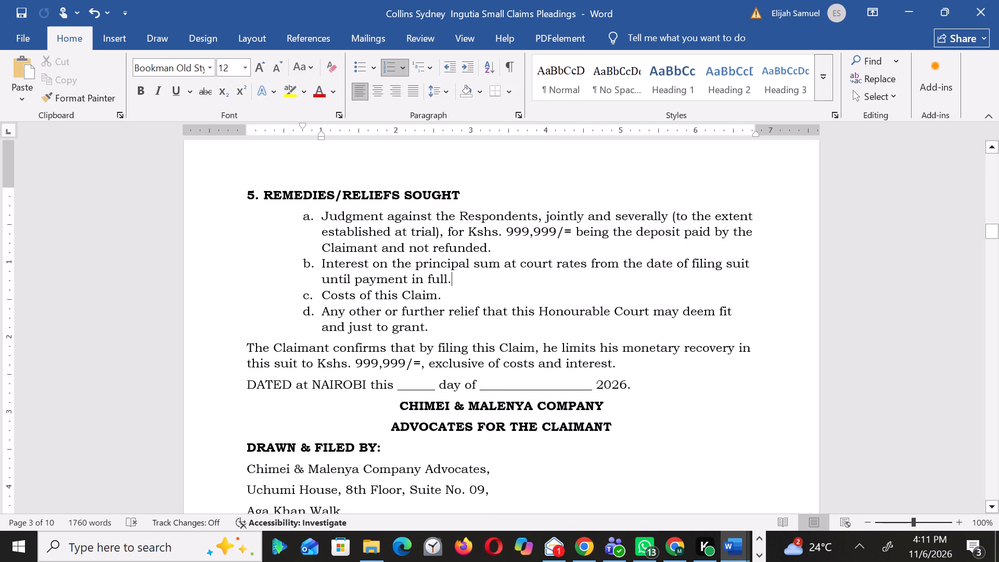
Delete "severally (to the extent established at trial)" from remedy a, keeping the comma after it.
drag(669, 212, 437, 231)
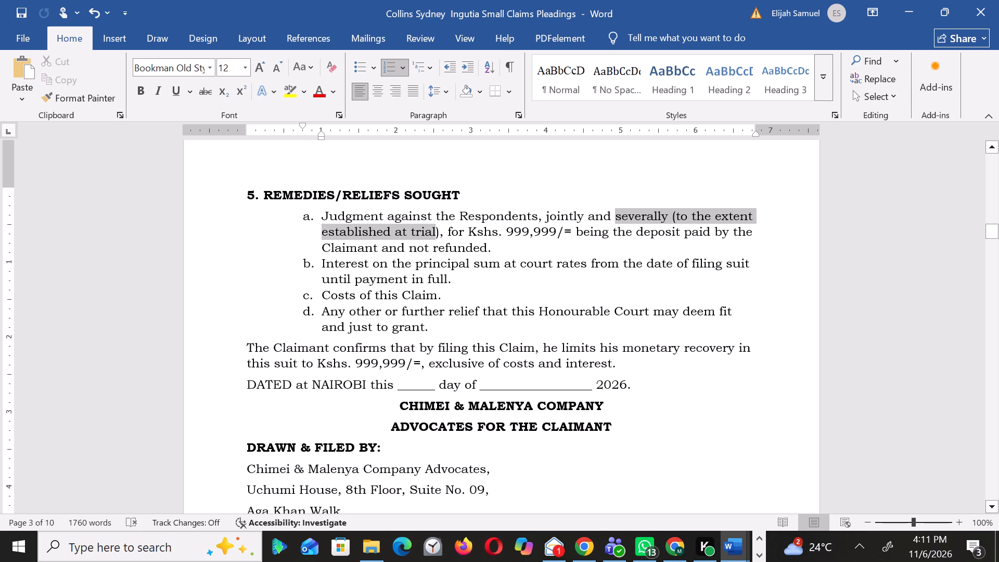
drag(437, 231, 440, 233)
key(BackSpace)
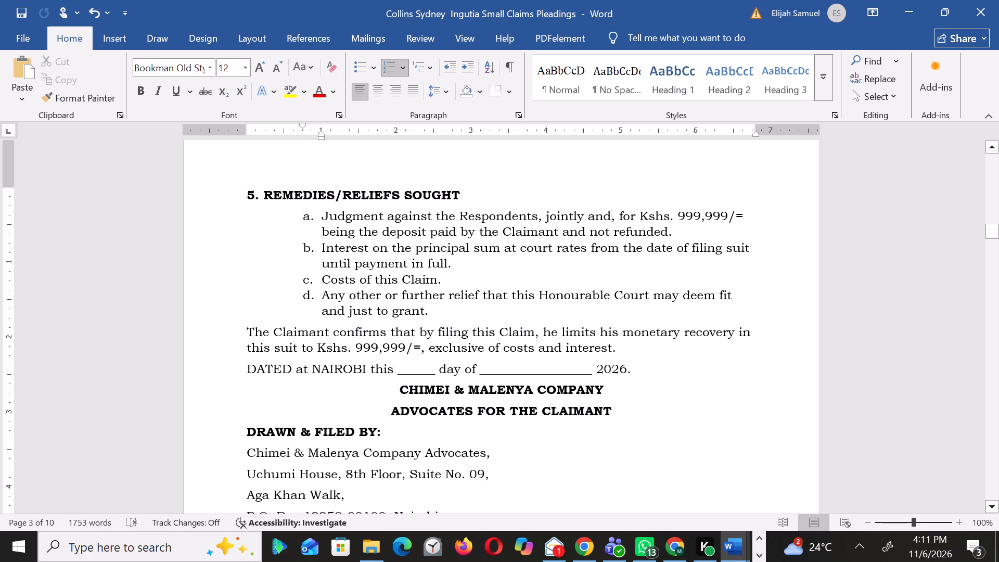
Bold "Kshs. 999,999/=" in remedy a.
drag(643, 215, 739, 223)
click(749, 195)
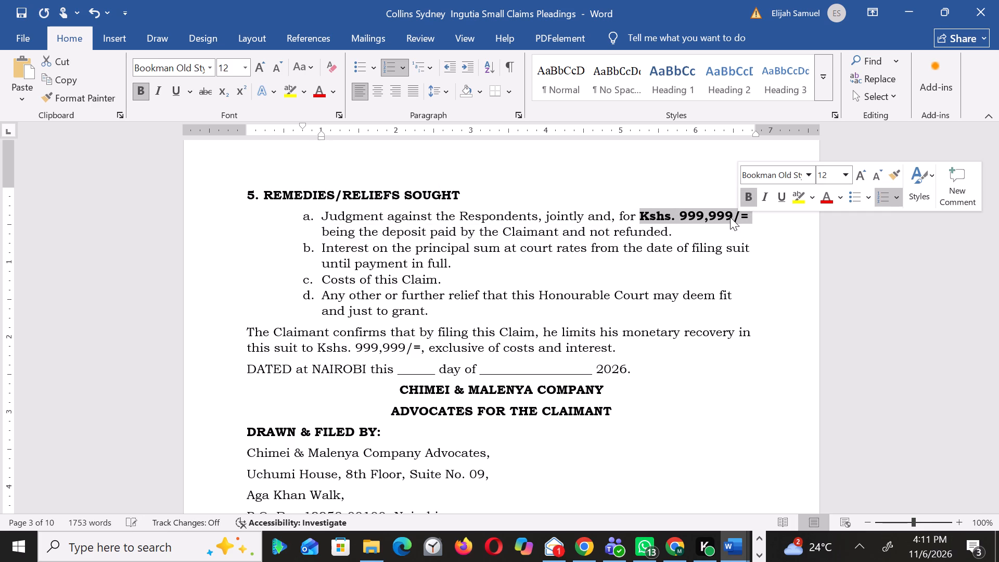
click(723, 221)
Insert a single unlettered blank line after remedy a and after remedy b, keeping the list lettering continuous.
click(684, 233)
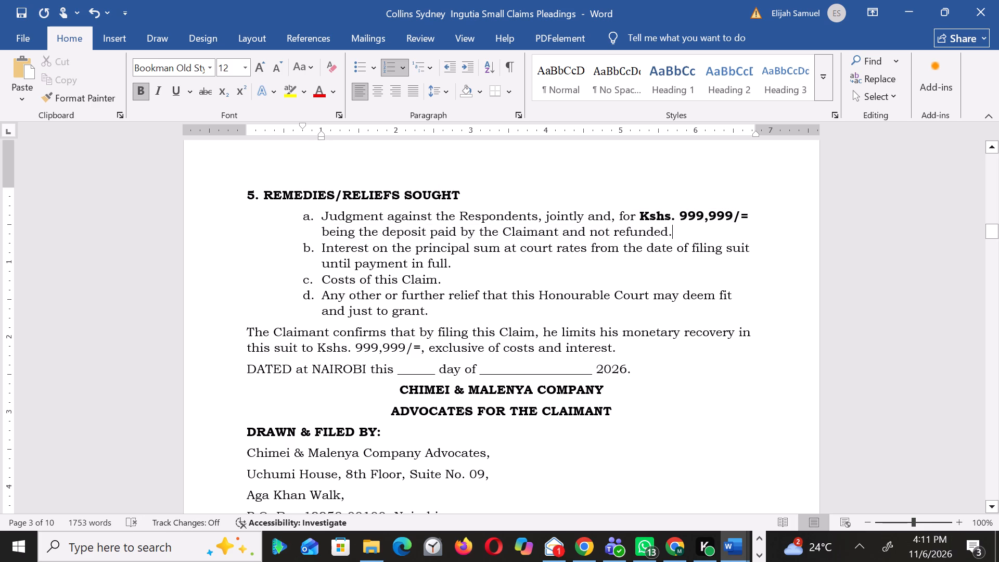
key(Return)
key(BackSpace)
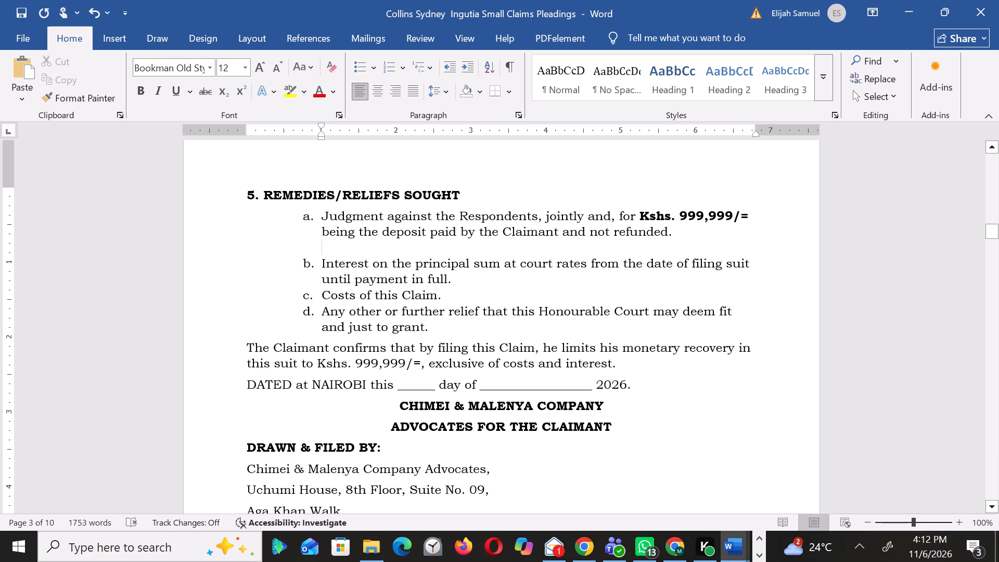
click(456, 283)
key(Return)
key(BackSpace)
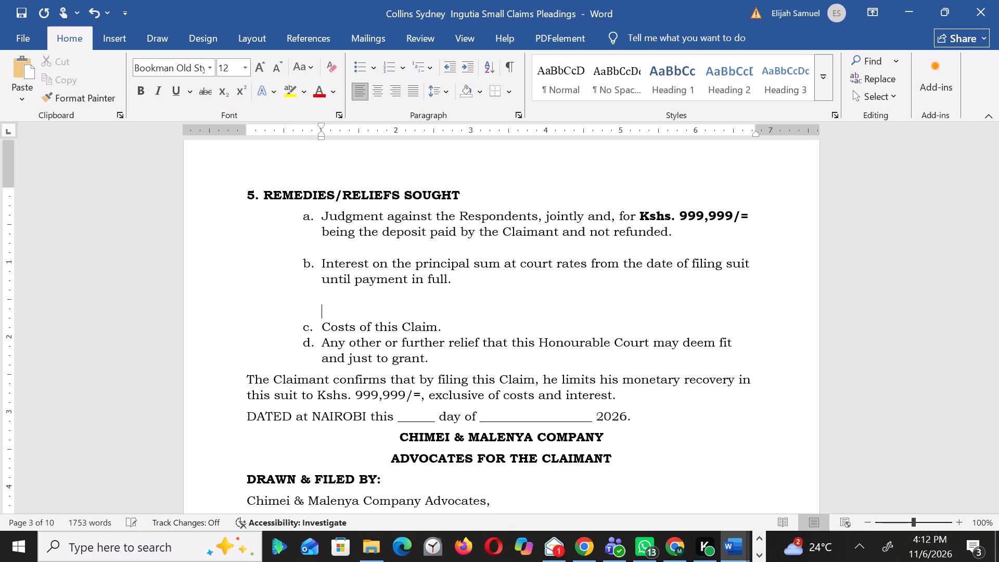
click(337, 292)
key(BackSpace)
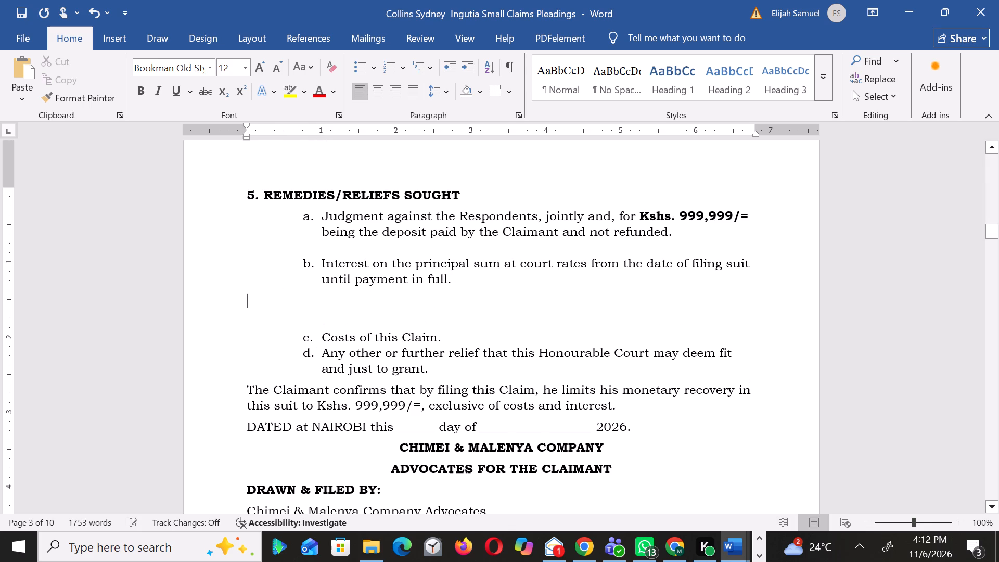
key(BackSpace)
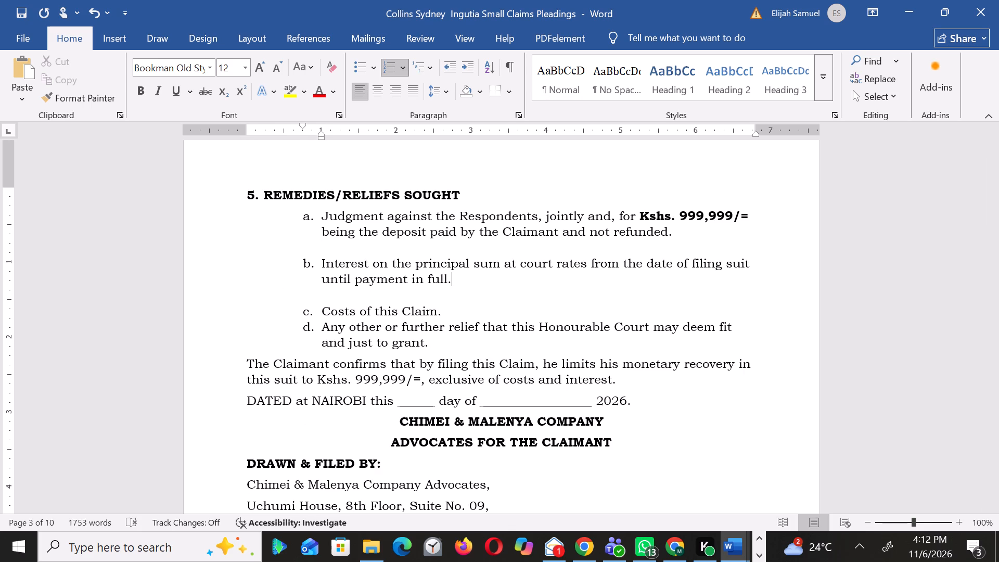
Insert a single unlettered blank line after remedy c, and one above the paragraph starting "The Claimant confirms".
click(451, 312)
key(Return)
key(BackSpace)
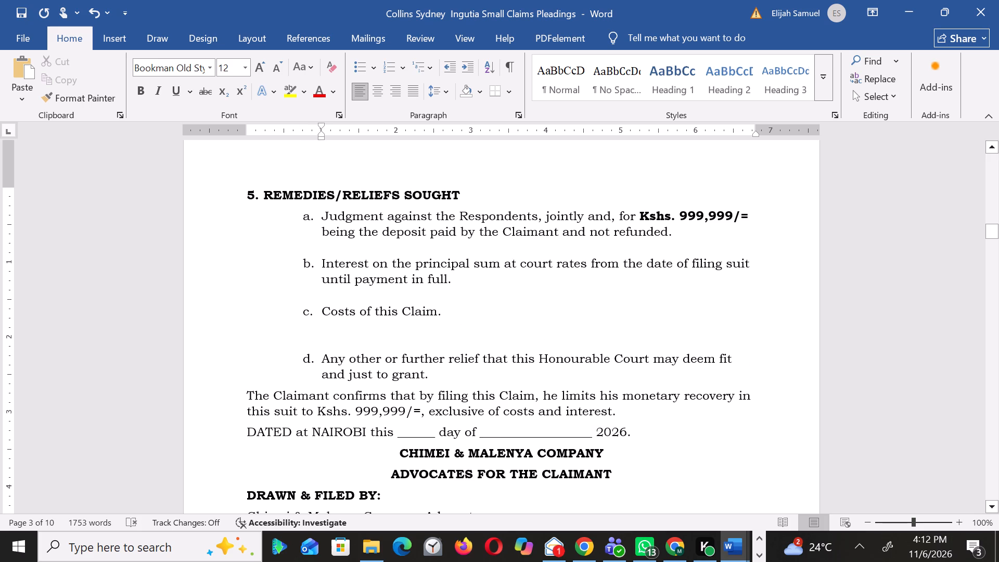
click(329, 330)
key(BackSpace)
key(BackSpace)
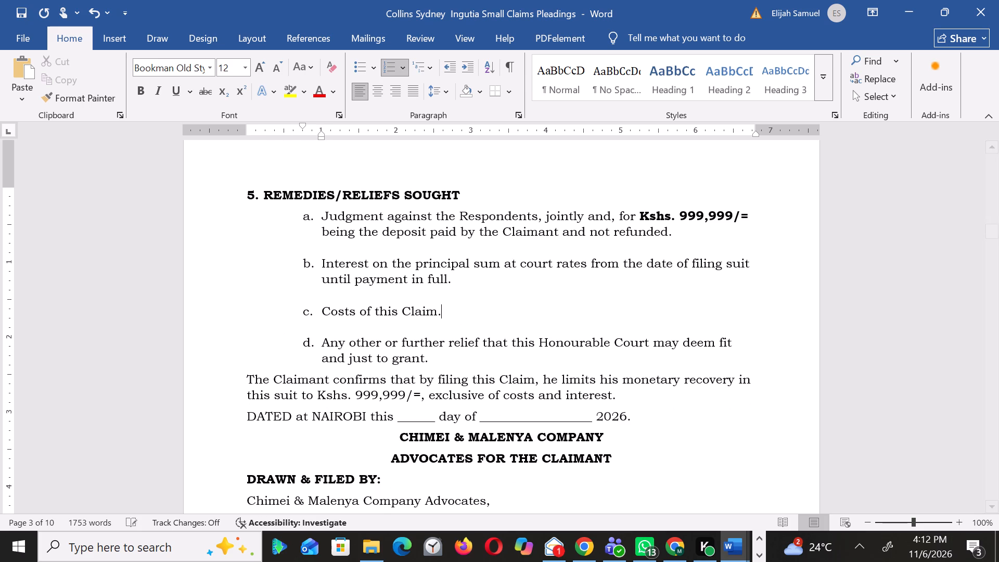
click(248, 378)
key(Return)
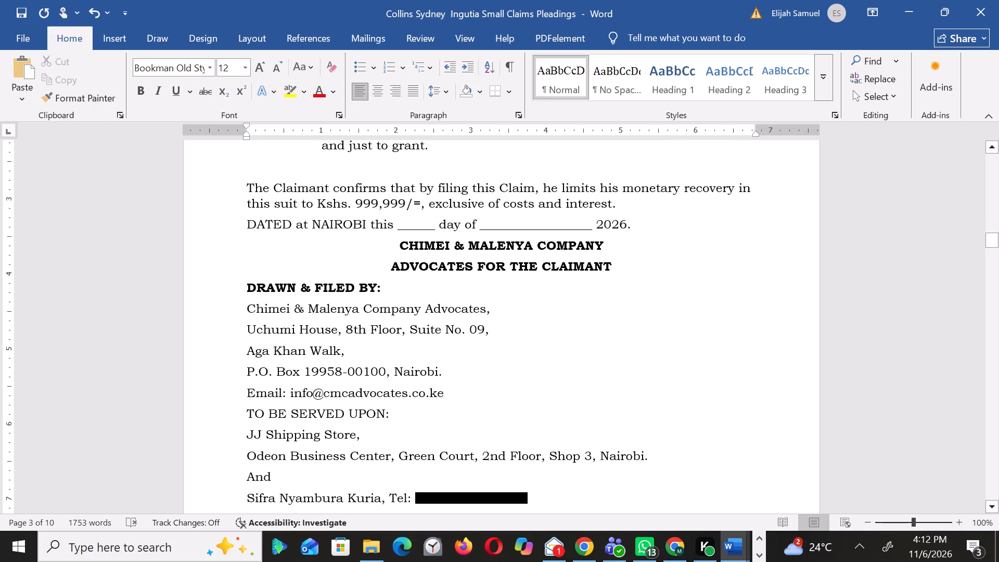
Bold "Kshs. 999,999/=," in the paragraph limiting the Claimant's monetary recovery.
drag(316, 201, 333, 201)
drag(333, 201, 416, 203)
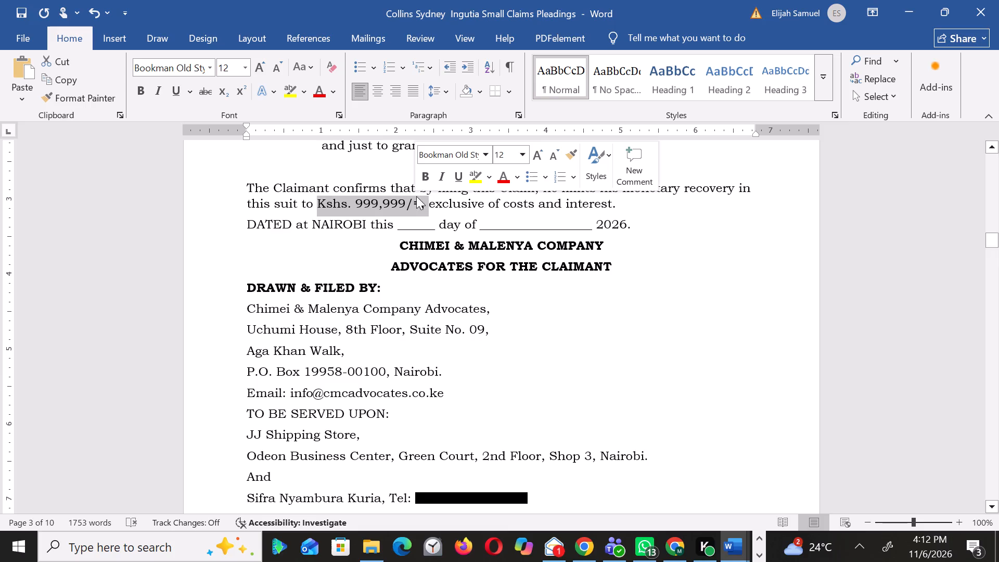
click(426, 179)
click(421, 209)
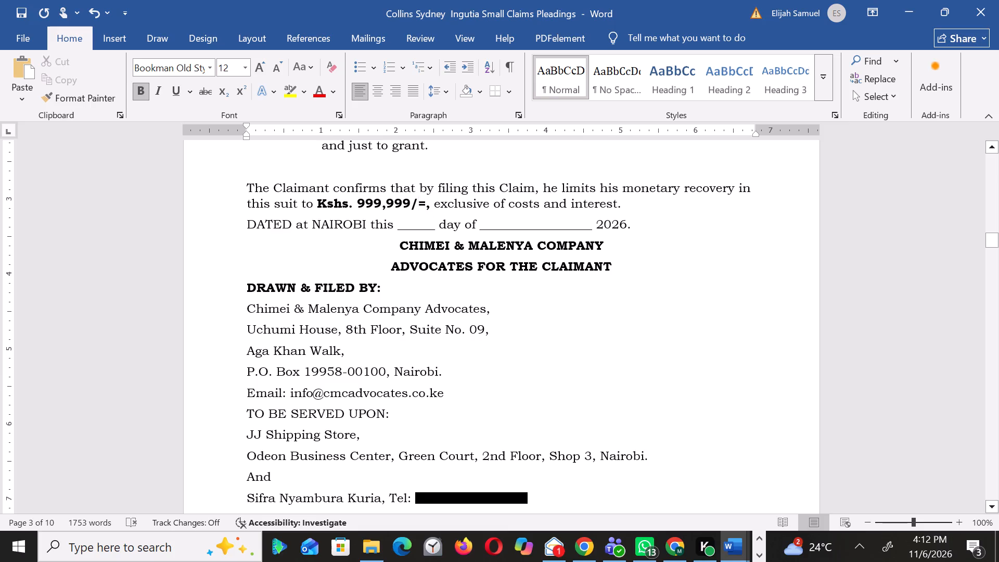
Insert a blank line above the "DATED at NAIROBI" line.
click(248, 225)
key(Return)
Bold the word "DATED" in the date line.
drag(246, 245, 247, 245)
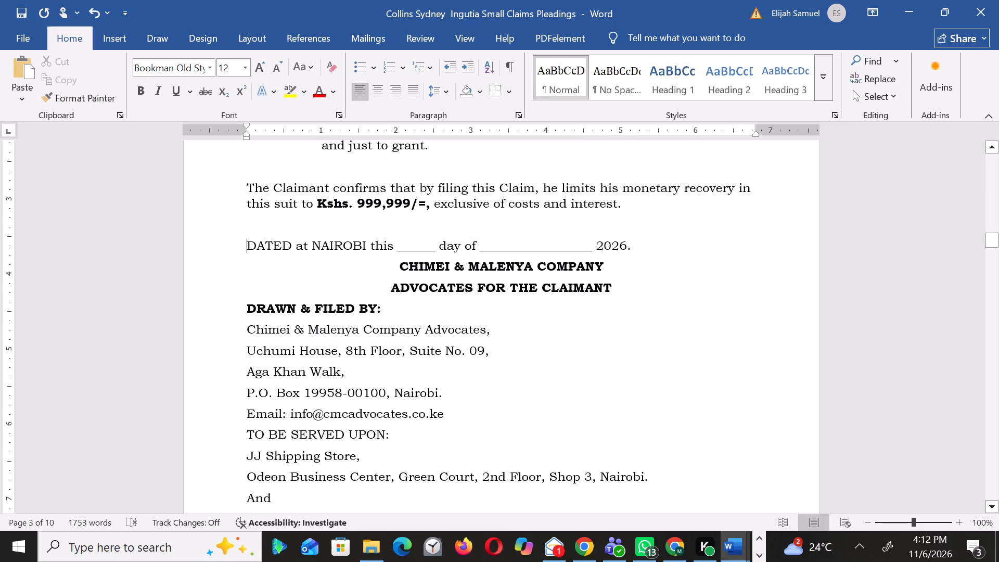
drag(247, 245, 293, 248)
click(308, 217)
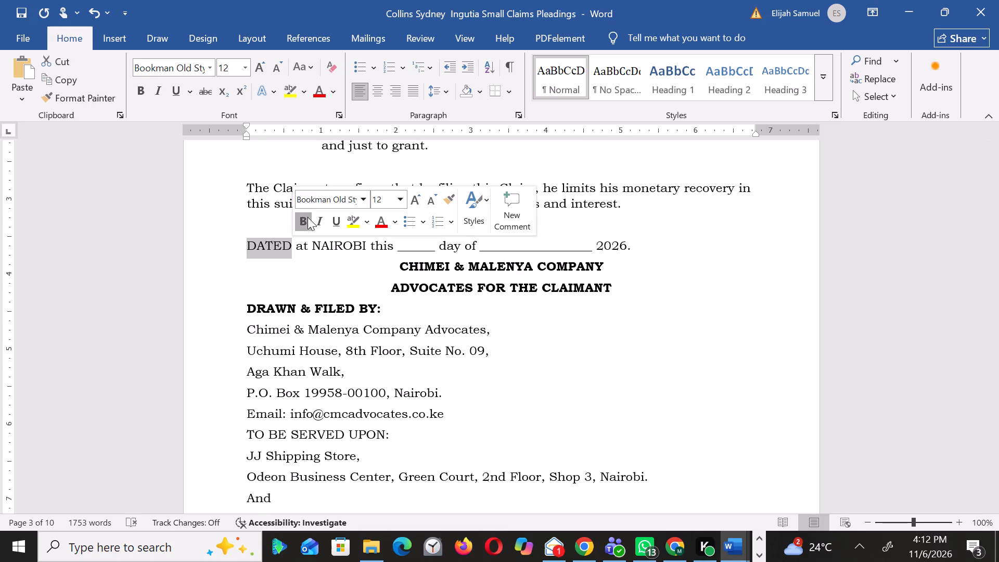
click(326, 261)
Bold the word "NAIROBI" in the date line.
drag(314, 241, 363, 245)
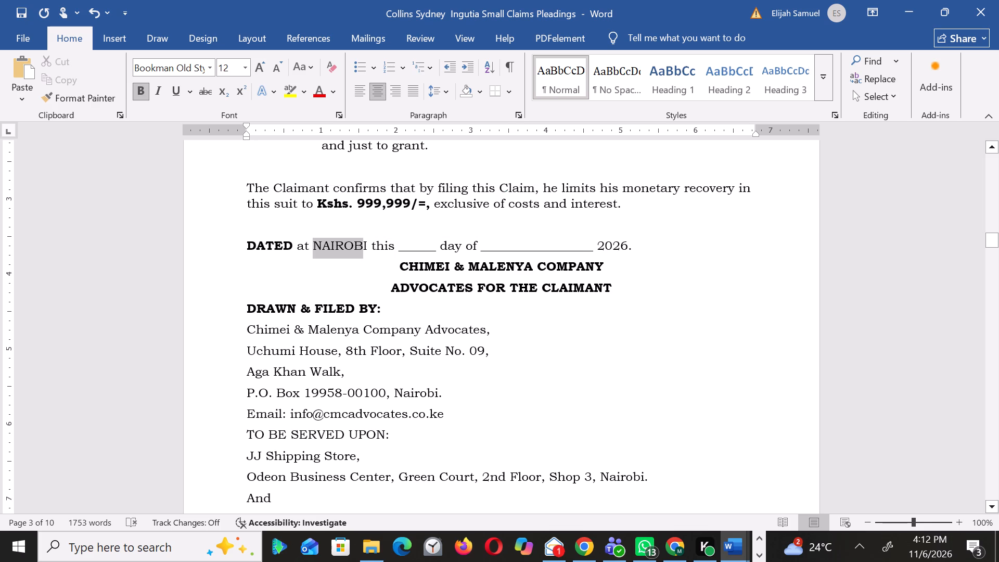
drag(363, 245, 367, 244)
click(378, 218)
click(354, 246)
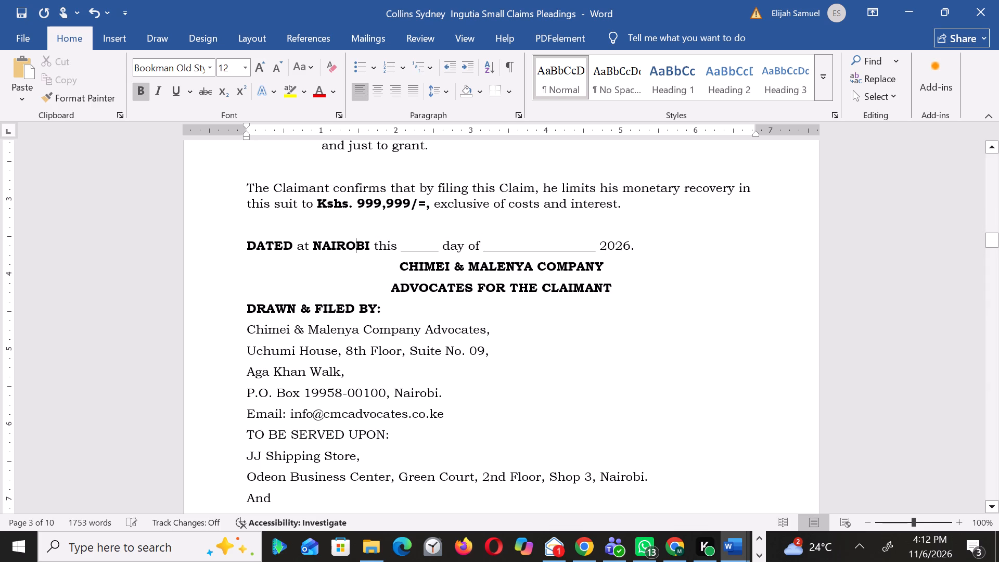
Replace the underscore blank between "this" and "day of" in the date line with a dotted line.
click(443, 249)
key(BackSpace)
key(BackSpace)
key(BackSpace)
key(BackSpace)
key(BackSpace)
key(BackSpace)
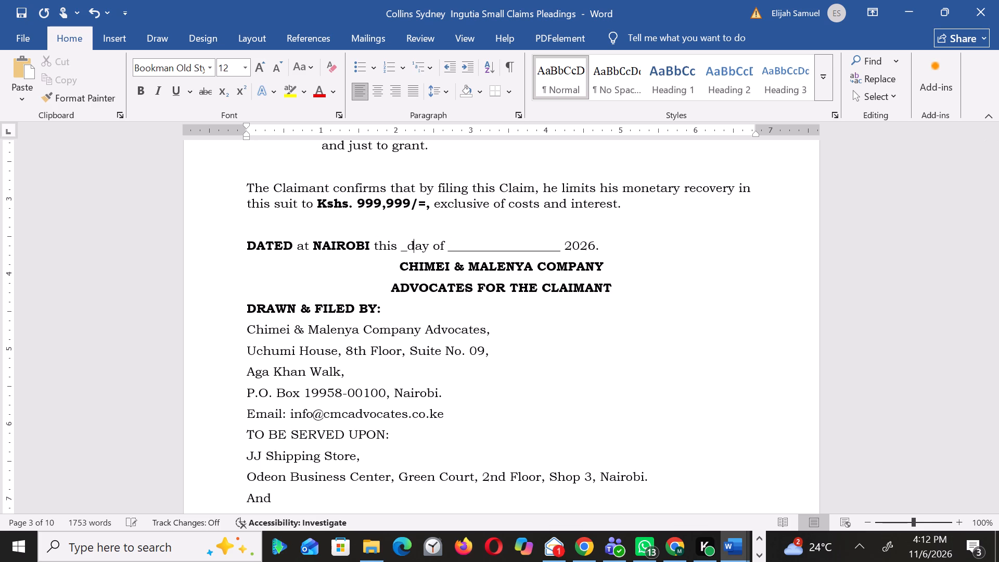
key(BackSpace)
key(BackSpace)
text(....)
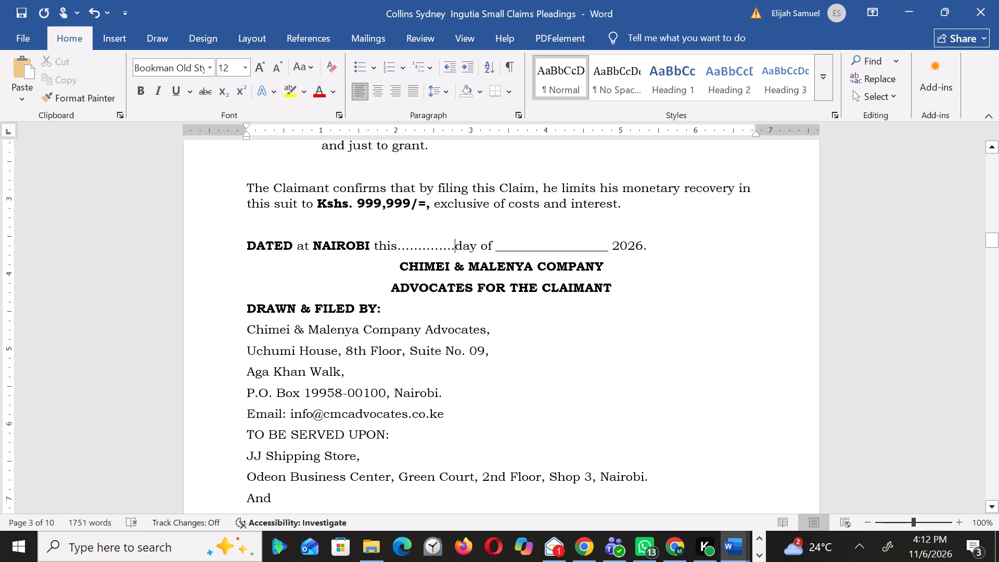
Replace the underscore blank between "day of" and "2026" with a longer dotted line.
click(610, 249)
key(BackSpace)
key(BackSpace)
key(BackSpace)
key(BackSpace)
key(BackSpace)
key(BackSpace)
key(BackSpace)
key(BackSpace)
key(BackSpace)
key(BackSpace)
key(BackSpace)
key(BackSpace)
key(BackSpace)
key(BackSpace)
key(BackSpace)
key(BackSpace)
key(BackSpace)
key(BackSpace)
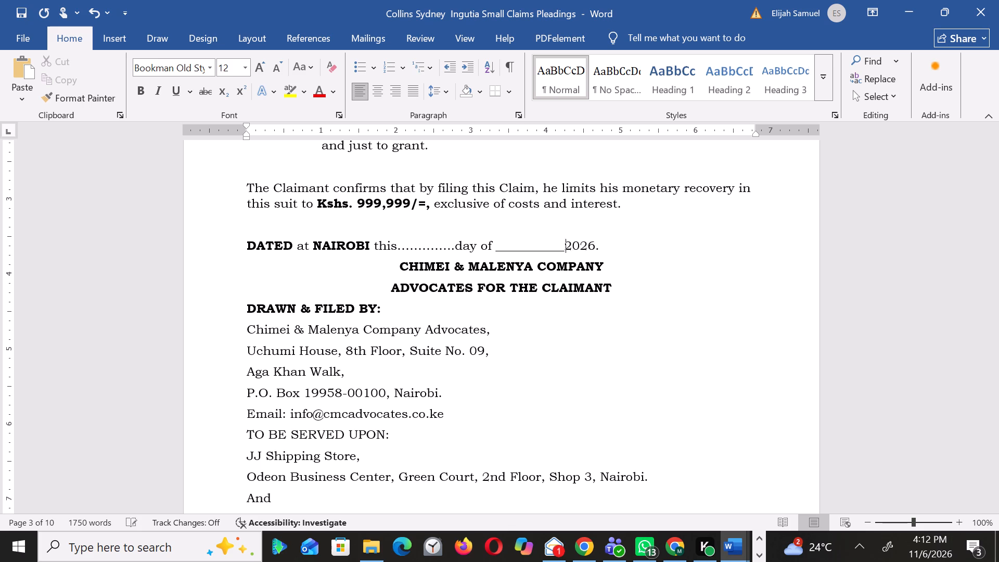
key(BackSpace)
key(BackSpace)
key(period)
key(period)
key(period)
key(period)
key(period)
key(period)
key(period)
key(period)
key(period)
key(period)
key(period)
key(period)
key(period)
key(period)
key(period)
key(period)
key(period)
key(period)
key(period)
key(period)
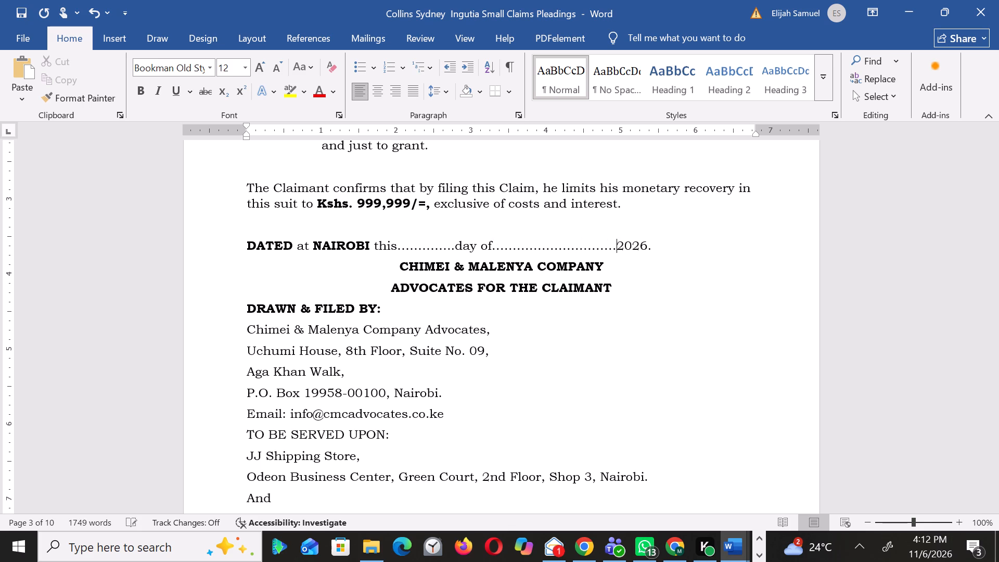
Remove the space after paragraph from the centred "CHIMEI & MALENYA COMPANY" and "ADVOCATES FOR THE CLAIMANT" lines.
drag(403, 265, 592, 305)
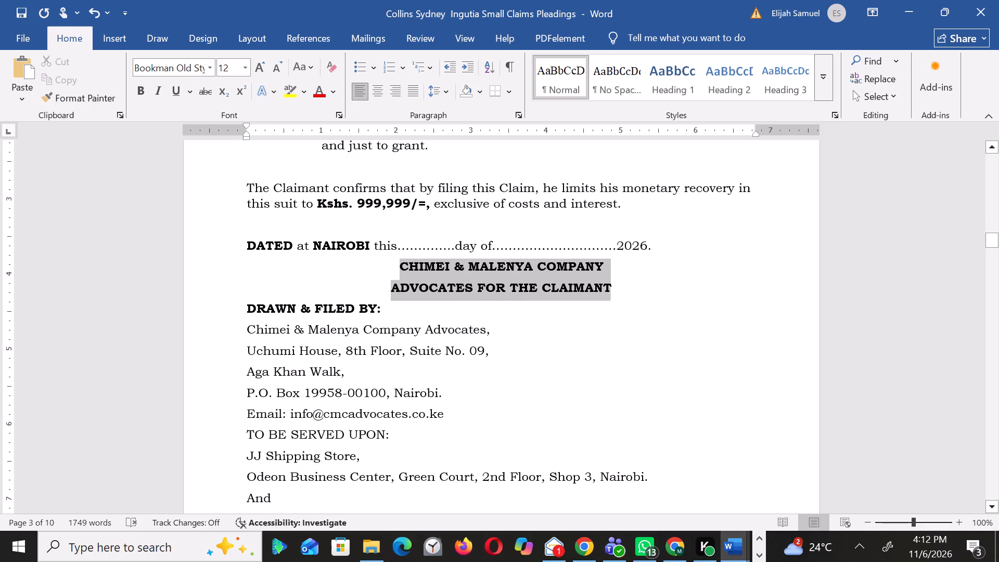
drag(592, 305, 612, 298)
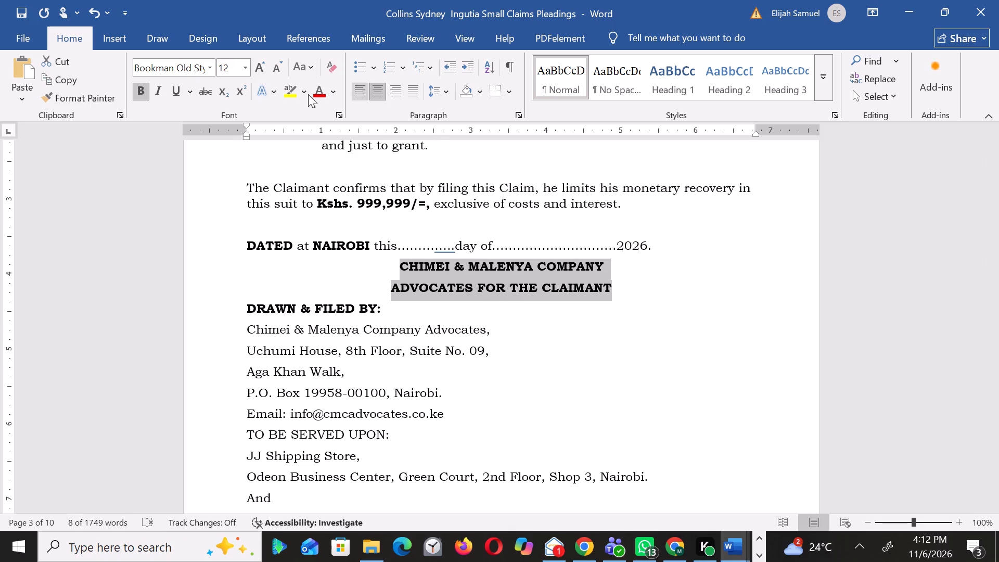
click(452, 89)
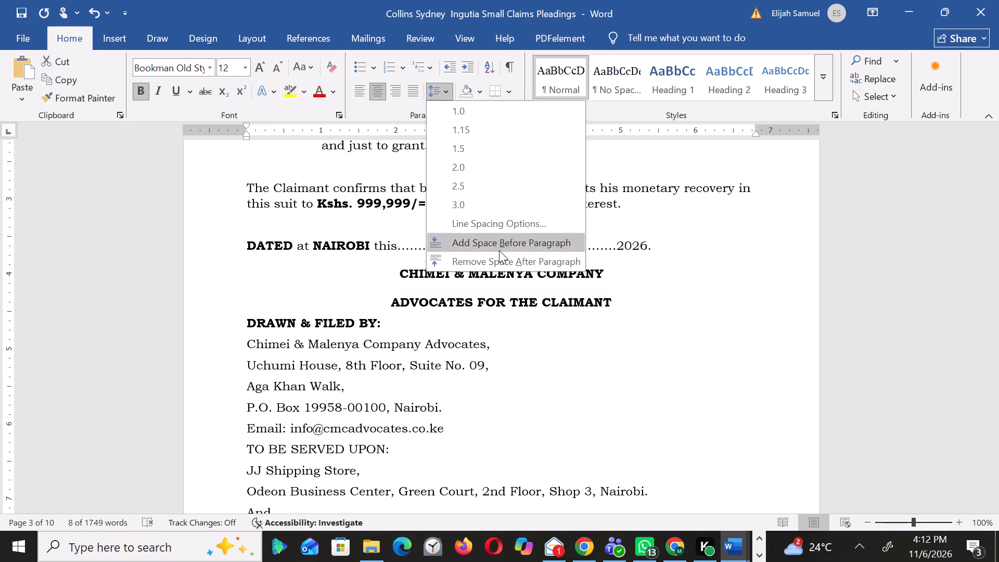
click(497, 256)
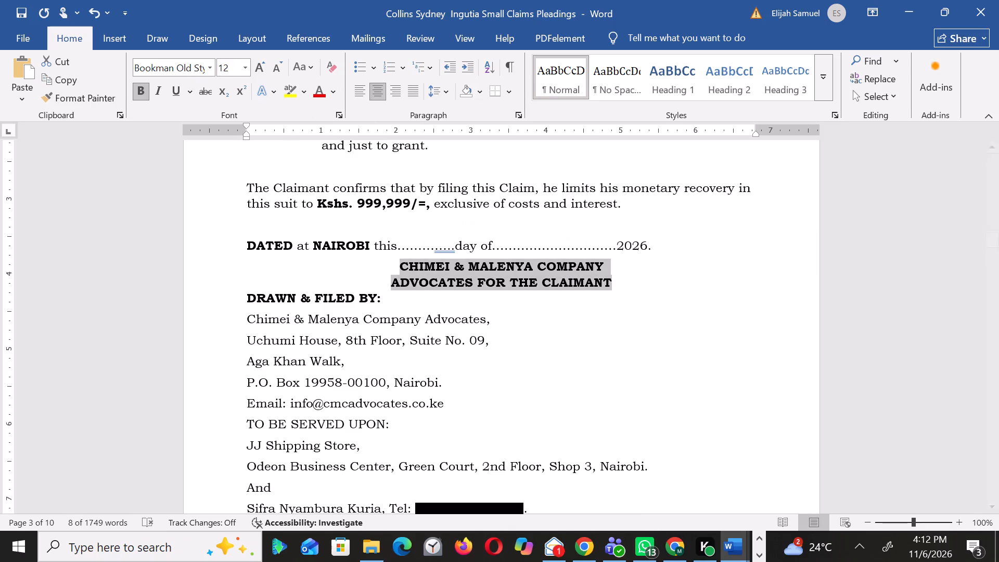
Underline the two centred signature lines naming the firm and "ADVOCATES FOR THE CLAIMANT".
click(174, 89)
click(409, 267)
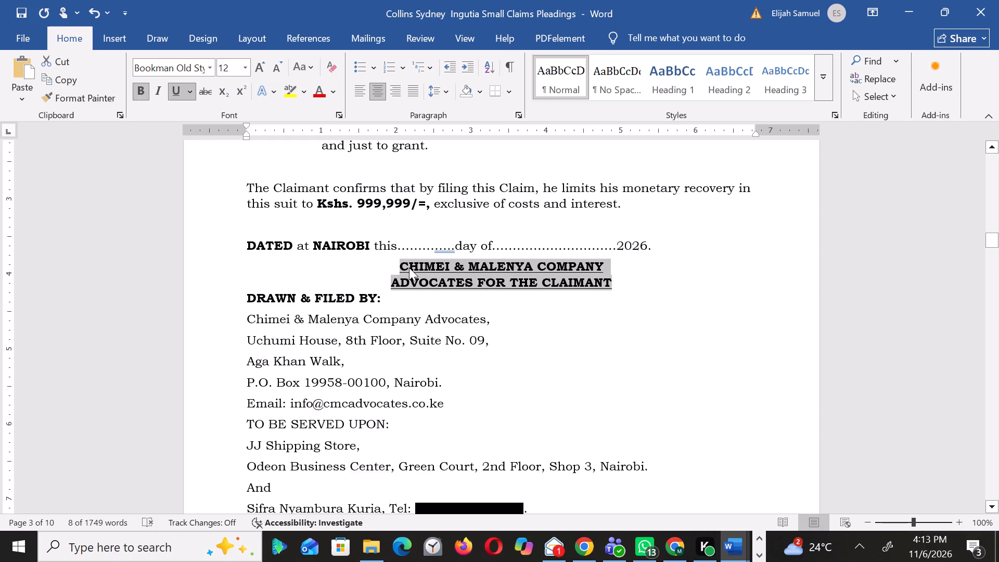
right_click(446, 247)
click(415, 301)
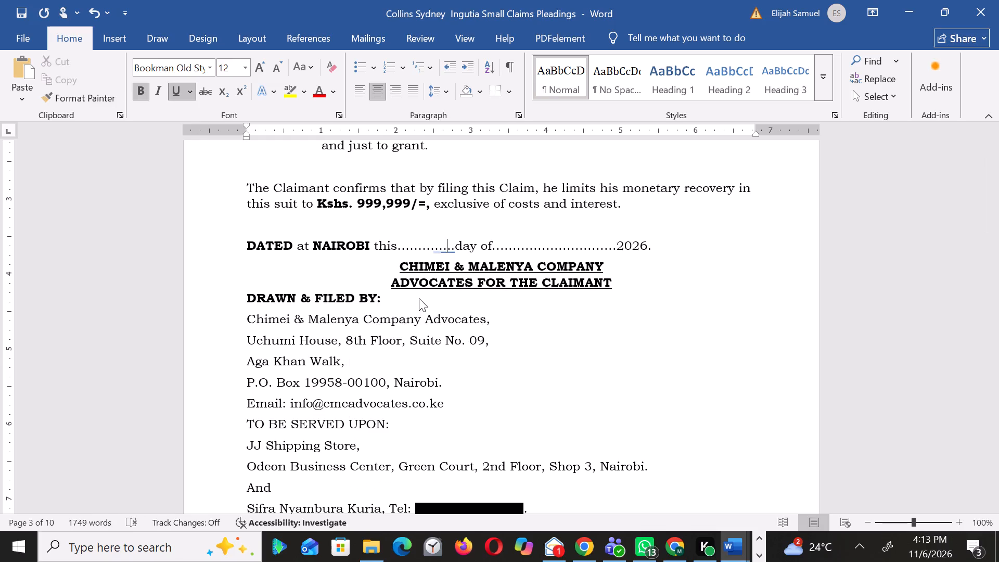
Add "ADVOCATES" to the end of the centred "CHIMEI & MALENYA COMPANY" line.
click(605, 267)
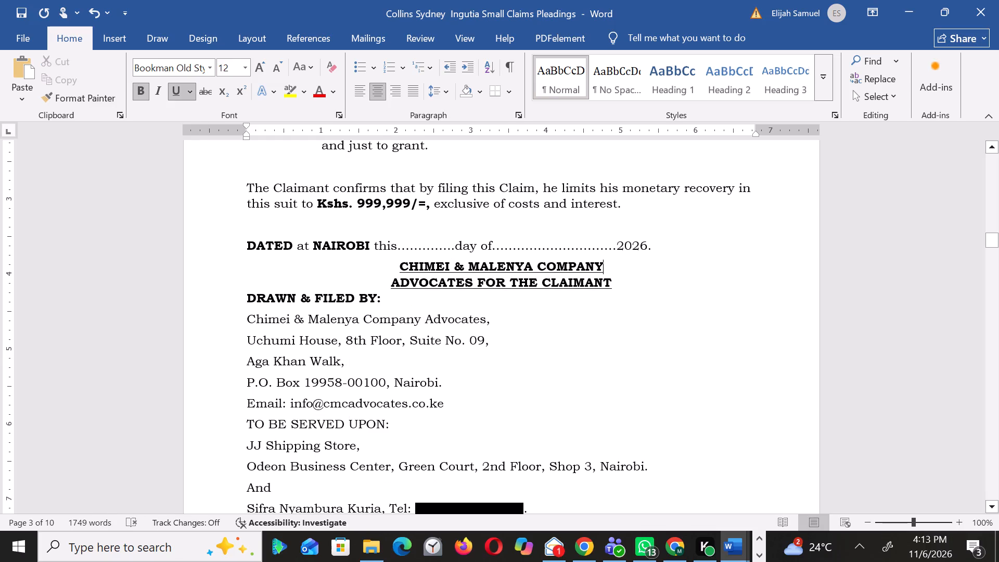
text(ADVOCATES)
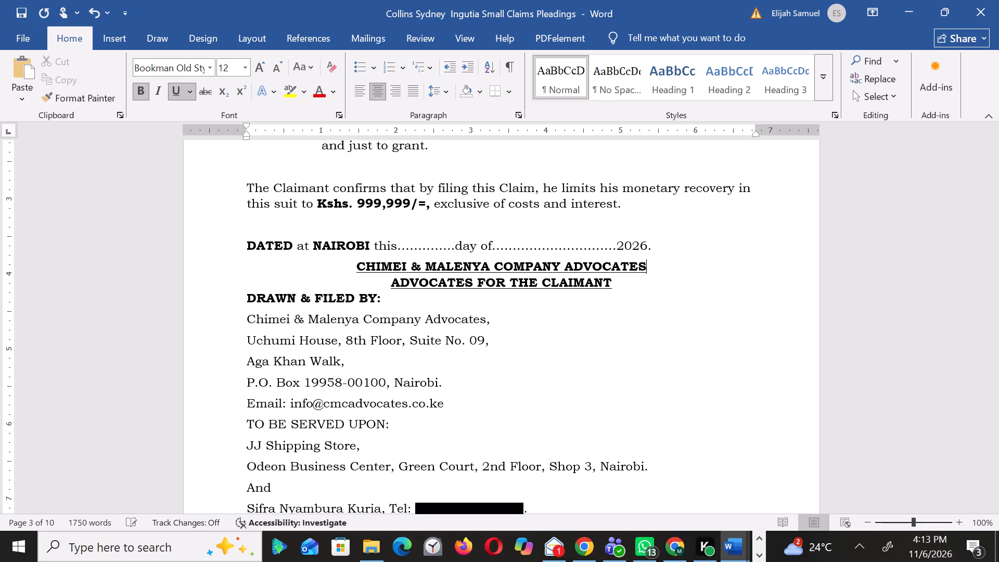
Insert a blank line above the "DRAWN & FILED BY:" heading.
click(245, 297)
key(Return)
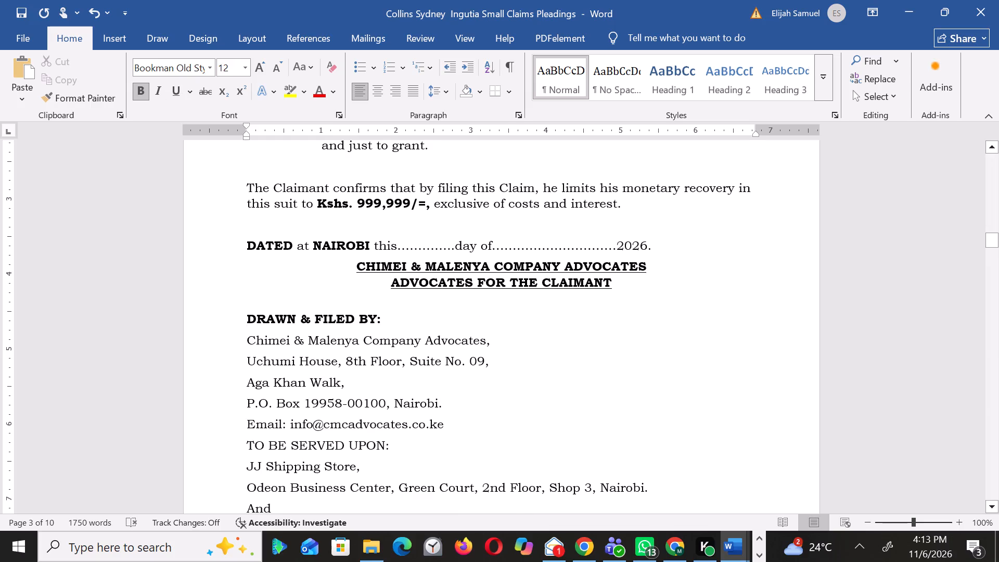
Underline the "DRAWN & FILED BY:" heading.
drag(250, 316, 388, 323)
click(431, 298)
click(373, 353)
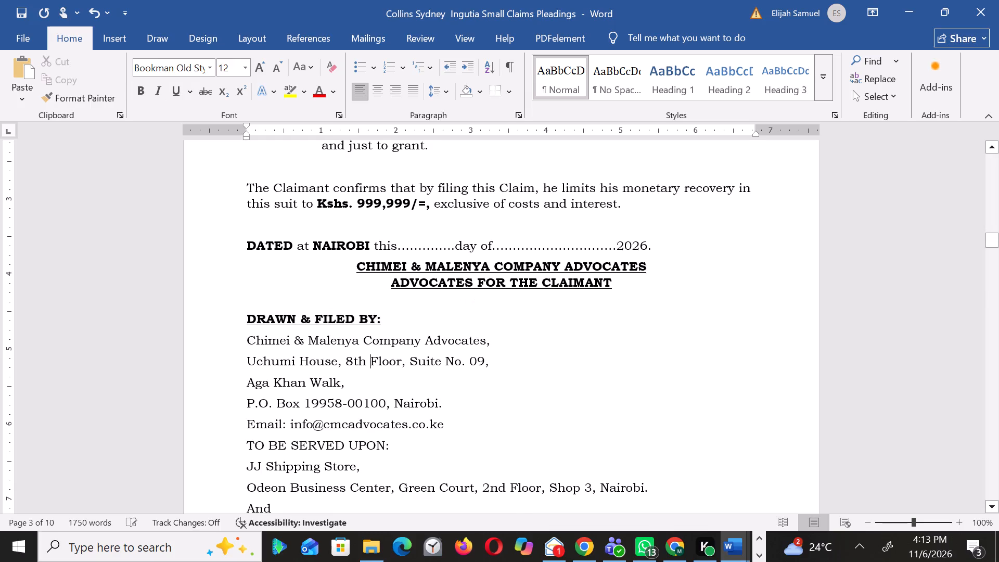
Remove the space after paragraph from the firm's contact block, from the "Chimei & Malenya Company Advocates," line through the email line.
drag(246, 335, 348, 433)
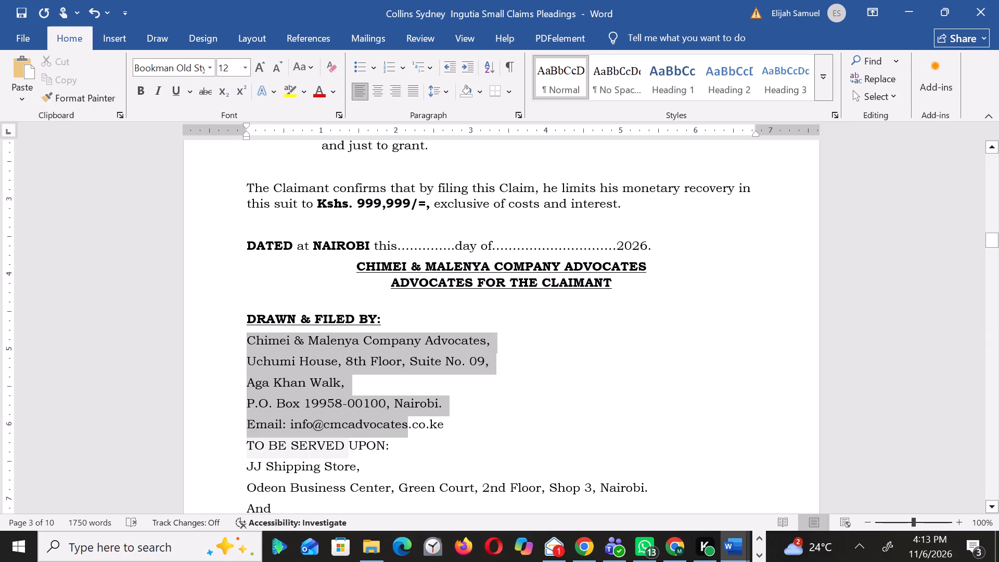
drag(348, 433, 465, 429)
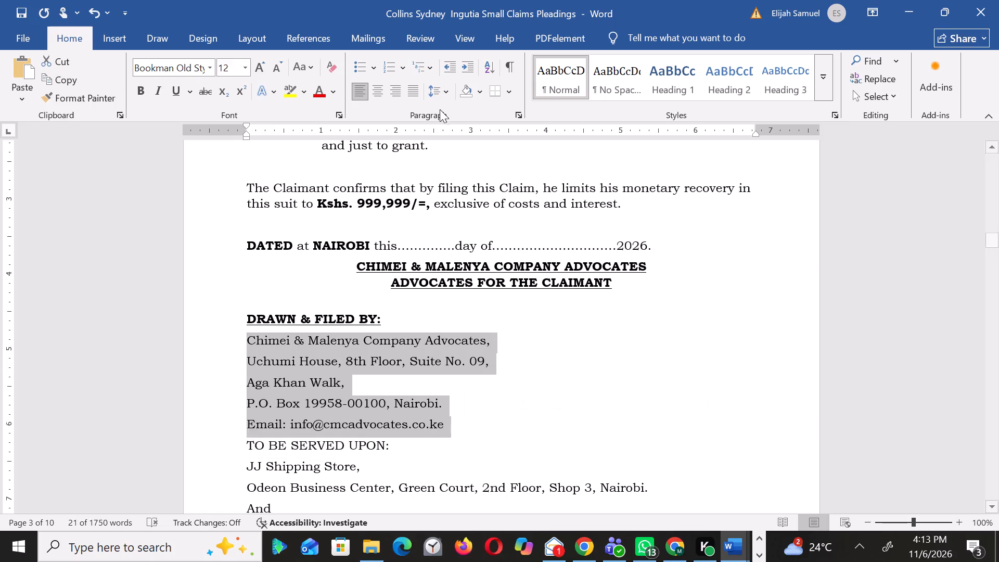
click(445, 92)
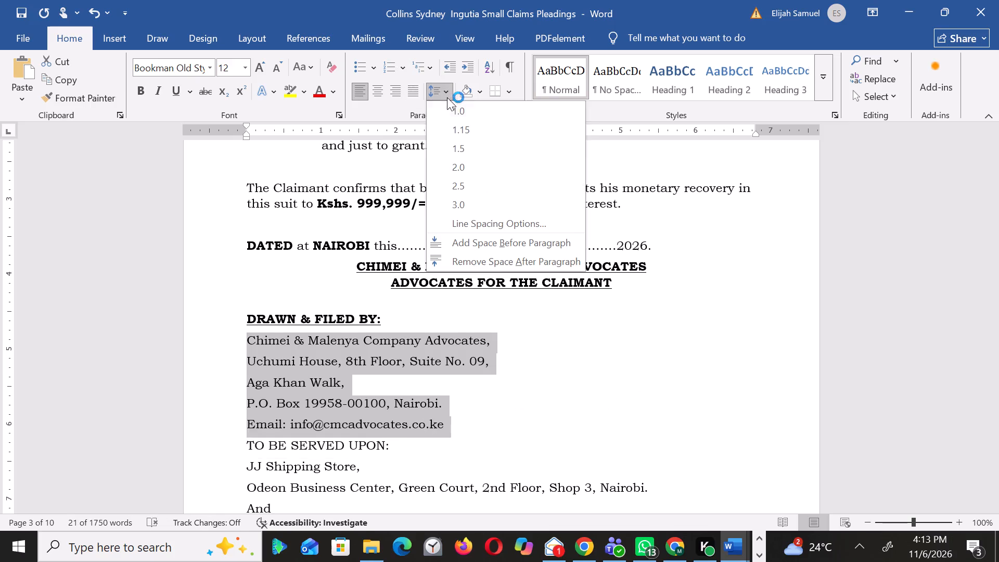
click(492, 264)
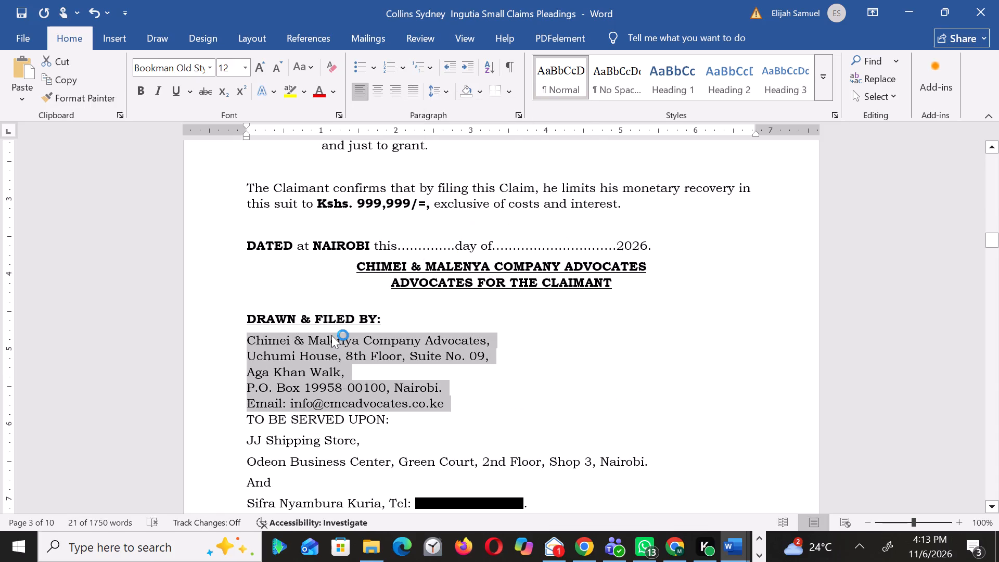
click(331, 335)
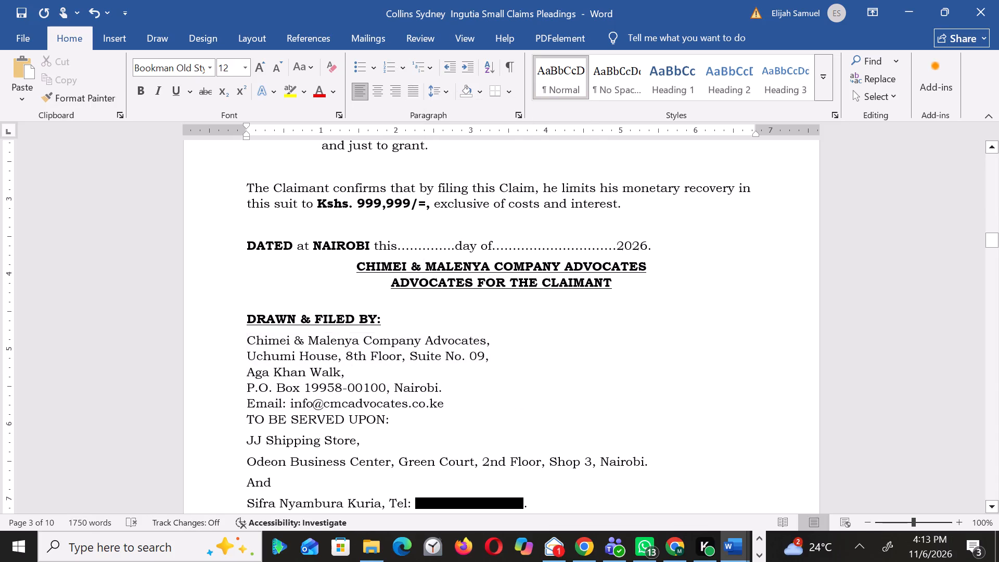
click(250, 321)
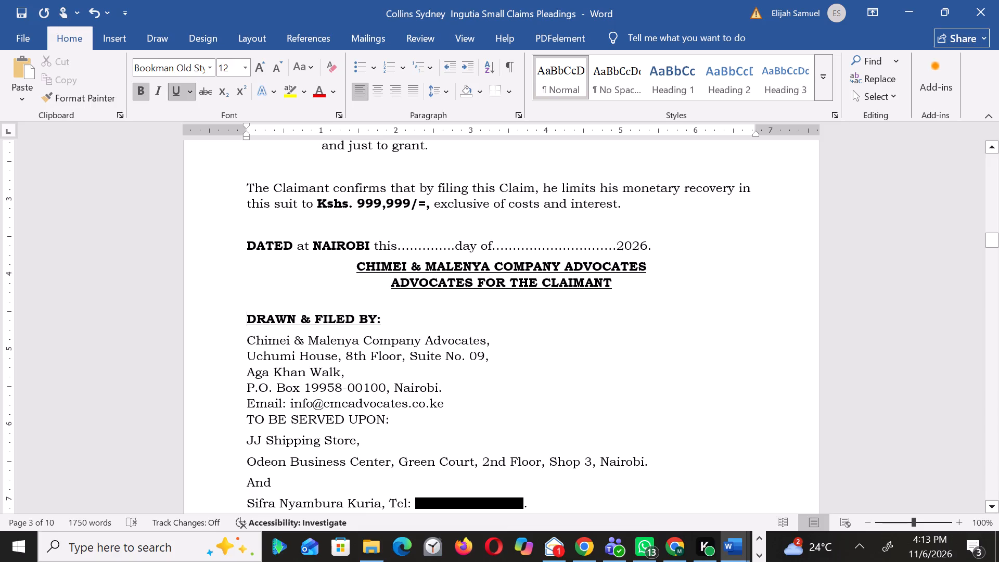
Place the insertion point at the start of the "TO BE SERVED UPON:" line below the firm's contact block.
click(251, 416)
click(248, 418)
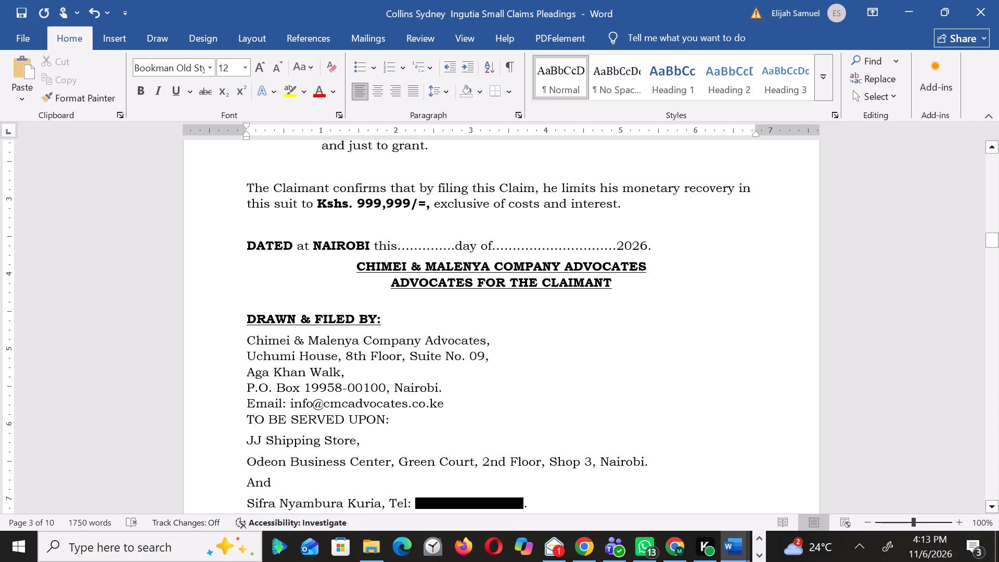
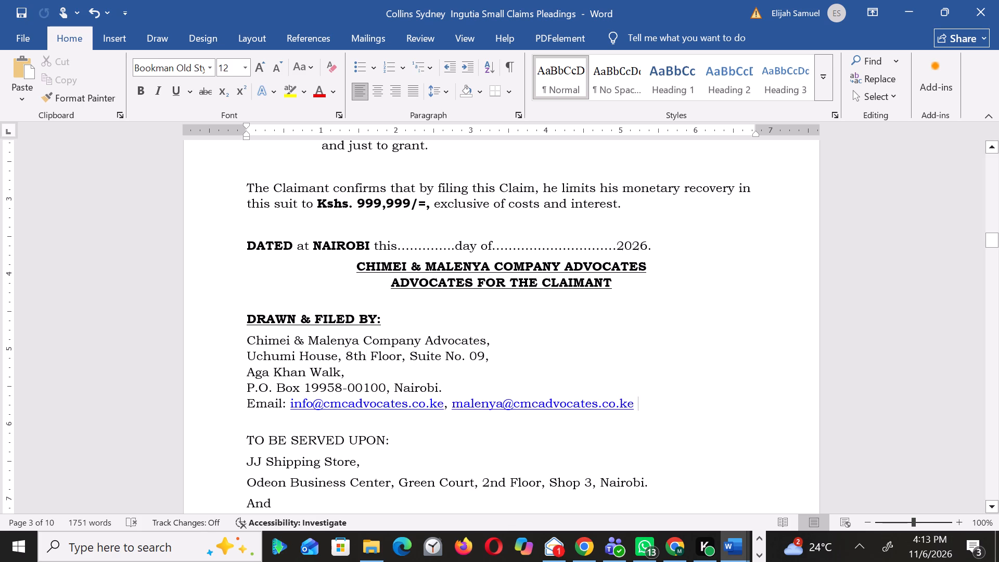
Retype the "th" after the 8 in the Uchumi House line so it formats as a superscript ordinal.
key(BackSpace)
key(BackSpace)
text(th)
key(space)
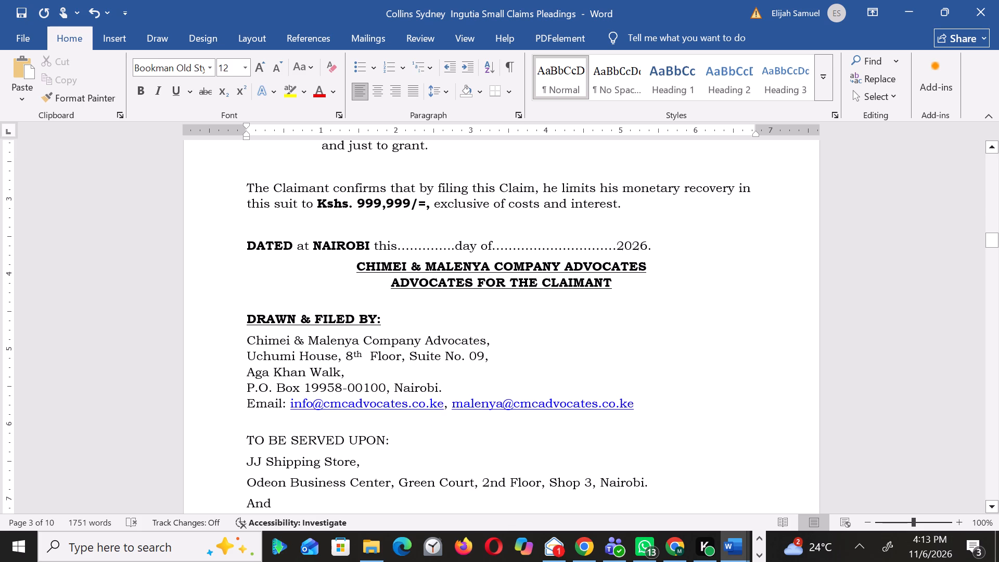
Move "Nairobi." from the P.O. Box line of the firm's contact block onto its own line.
click(395, 386)
key(Return)
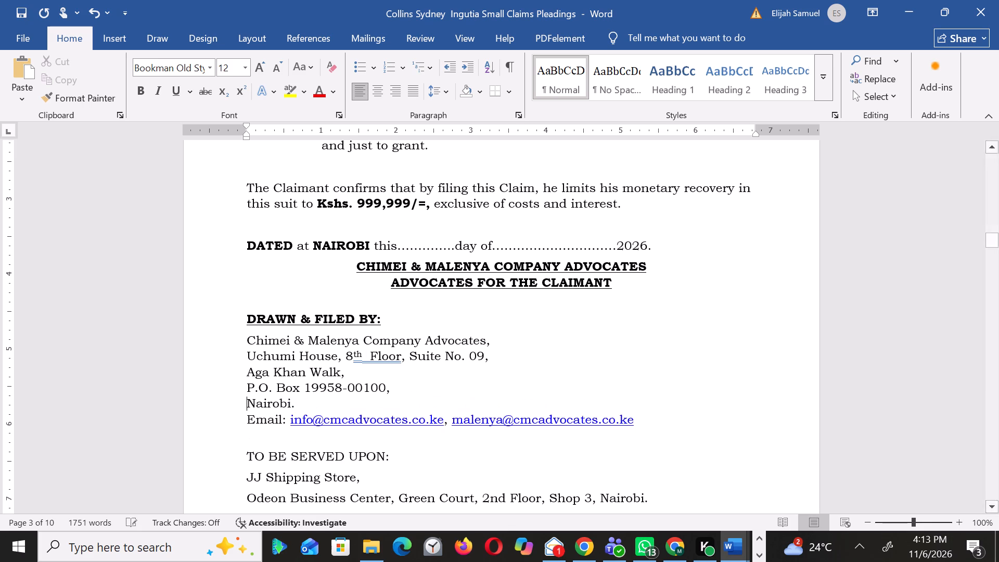
Apply the suggested grammar correction for the extra space in "8th Floor" and save the document.
right_click(378, 359)
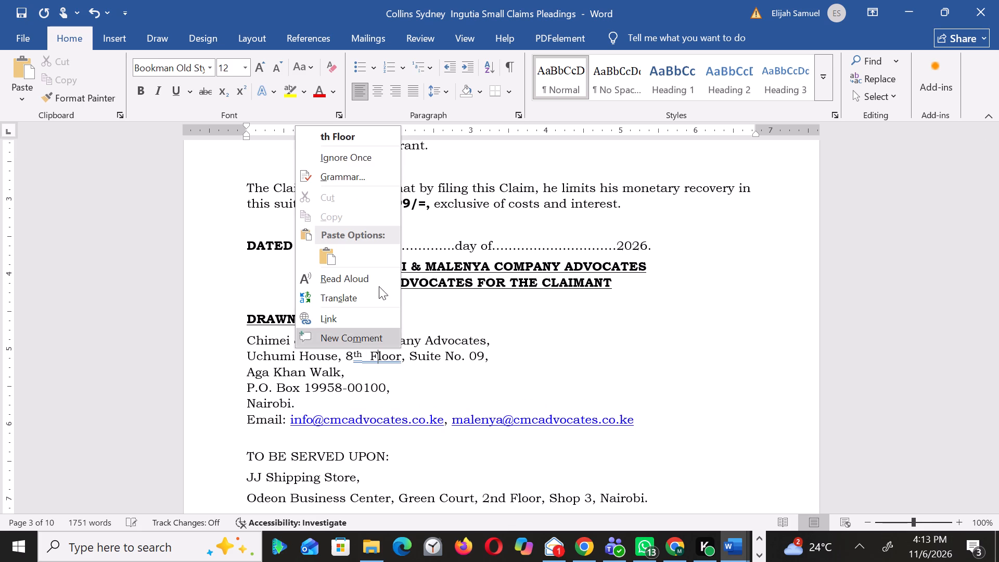
click(386, 137)
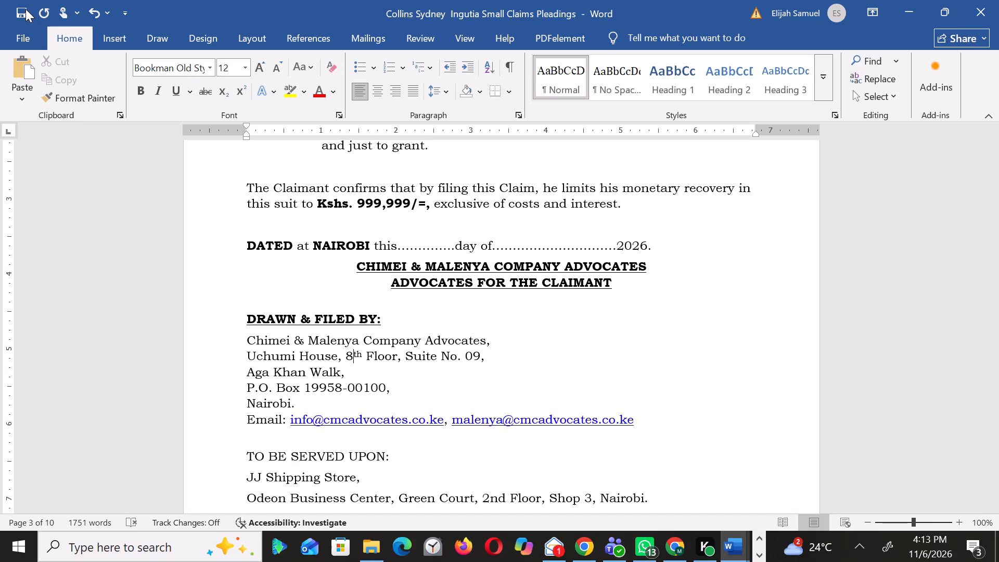
click(25, 8)
Open the line and paragraph spacing options for the "DRAWN & FILED BY:" heading and the firm name line below it.
drag(246, 323, 497, 347)
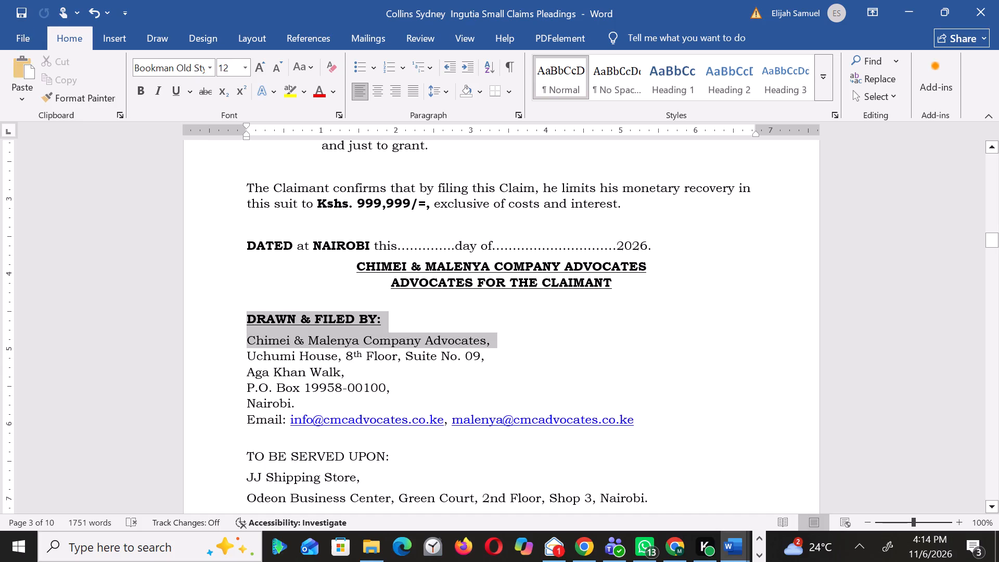
drag(497, 347, 497, 346)
click(449, 92)
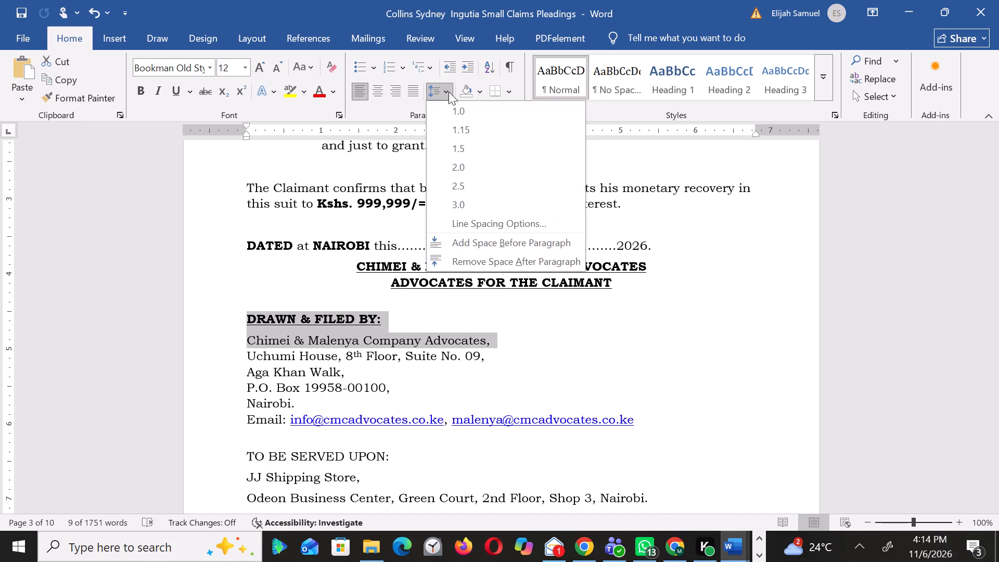
Remove the space after paragraph from the "DRAWN & FILED BY:" heading and save the document.
click(510, 258)
click(492, 318)
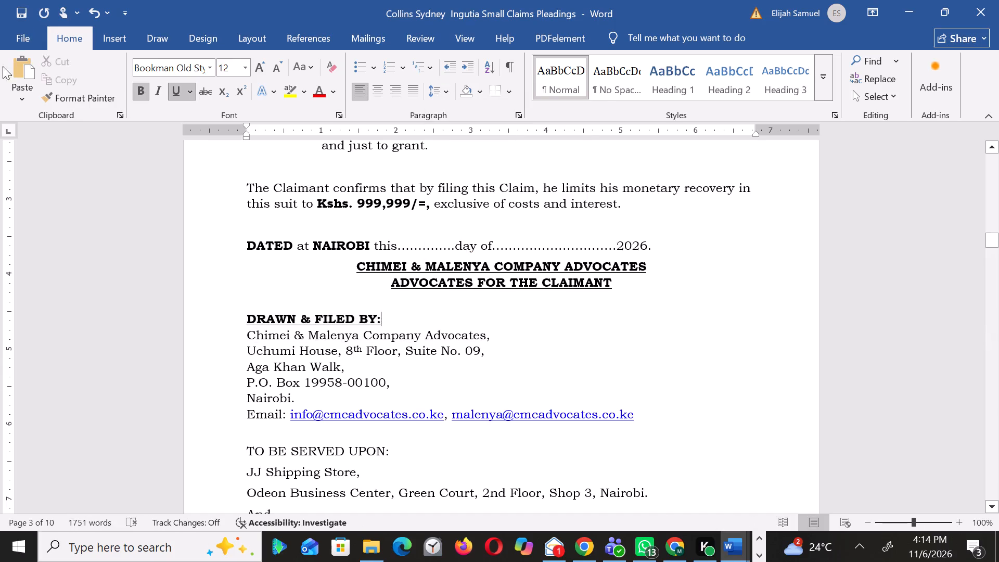
click(13, 9)
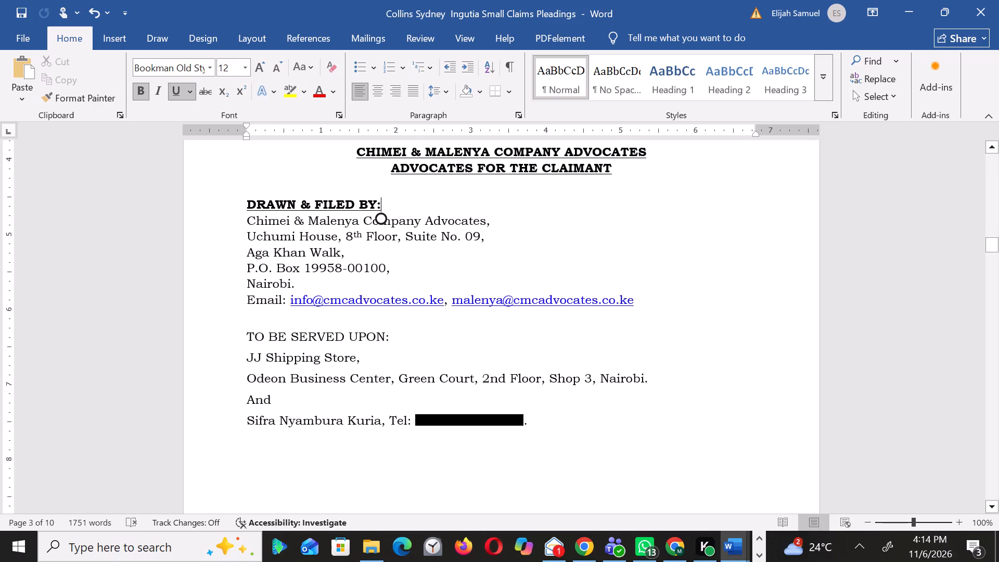
Make the "TO BE SERVED UPON:" heading bold and underlined.
drag(246, 333, 411, 342)
click(420, 312)
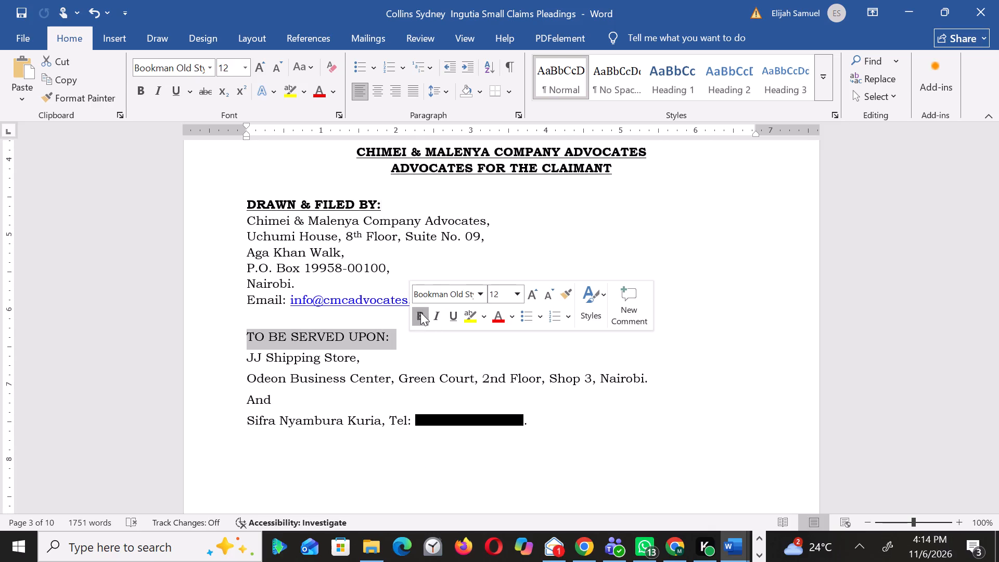
click(447, 317)
drag(429, 340, 424, 342)
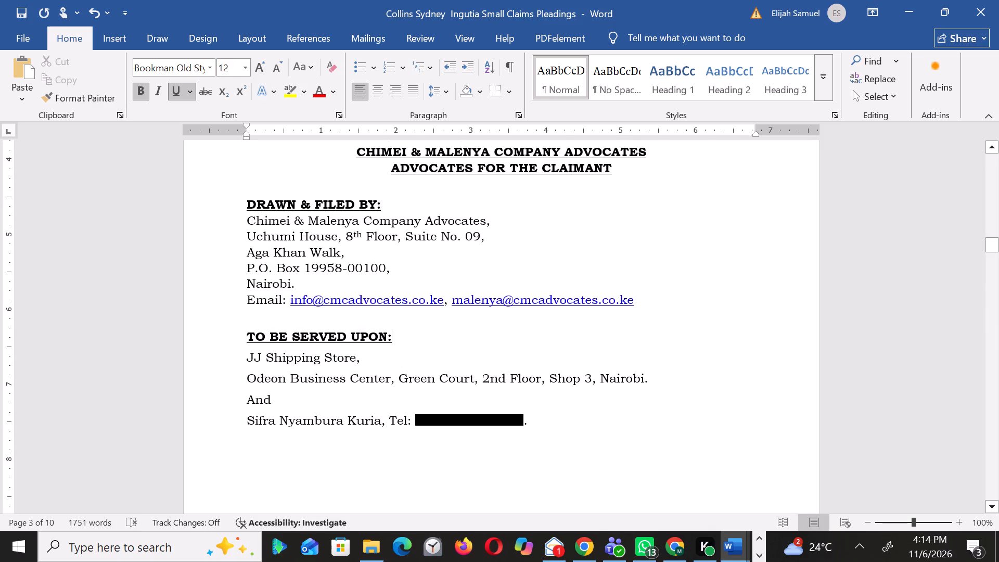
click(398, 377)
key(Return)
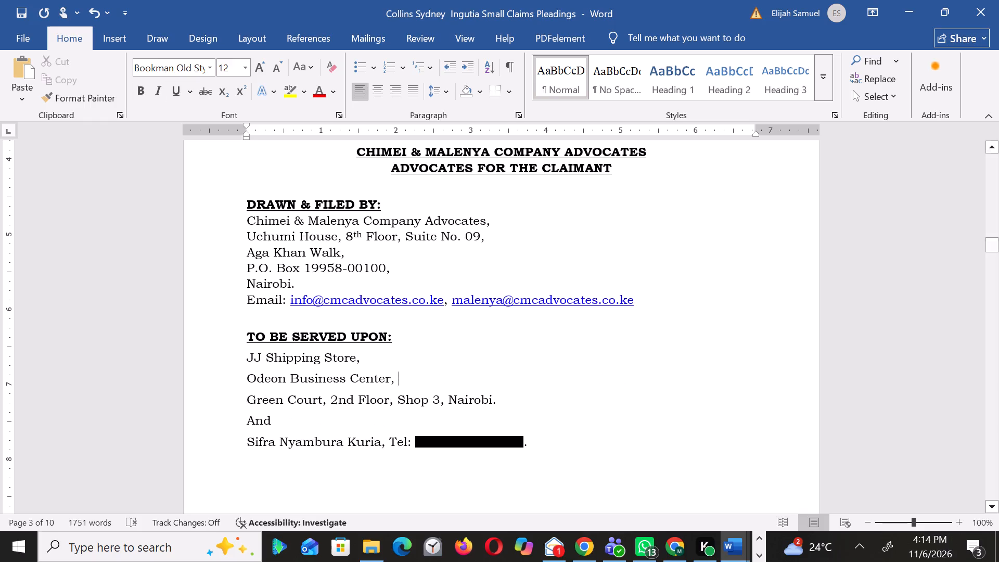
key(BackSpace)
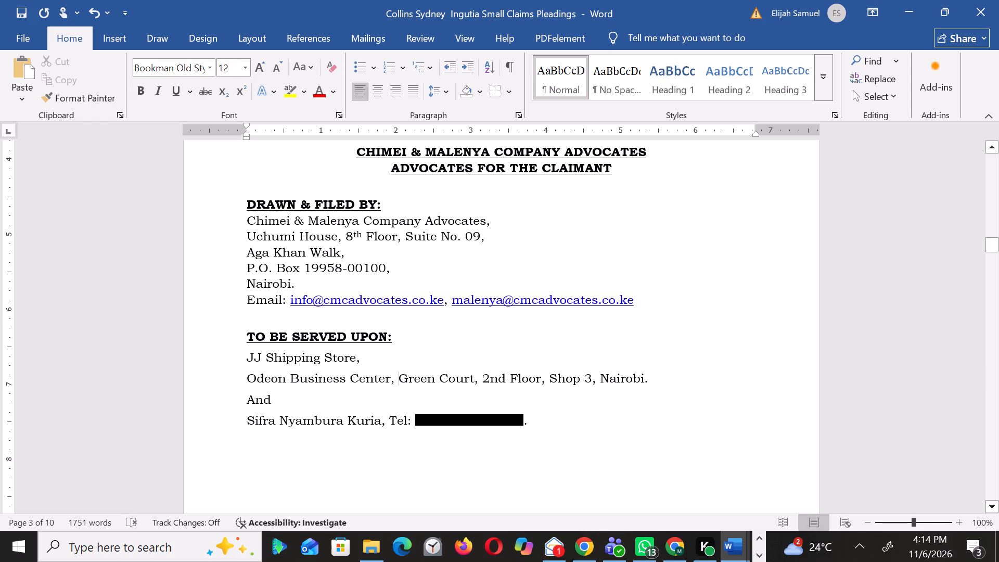
Split the JJ Shipping Store address into separate lines after "Shop 3," and after "Odeon Business Center,".
click(599, 378)
key(Return)
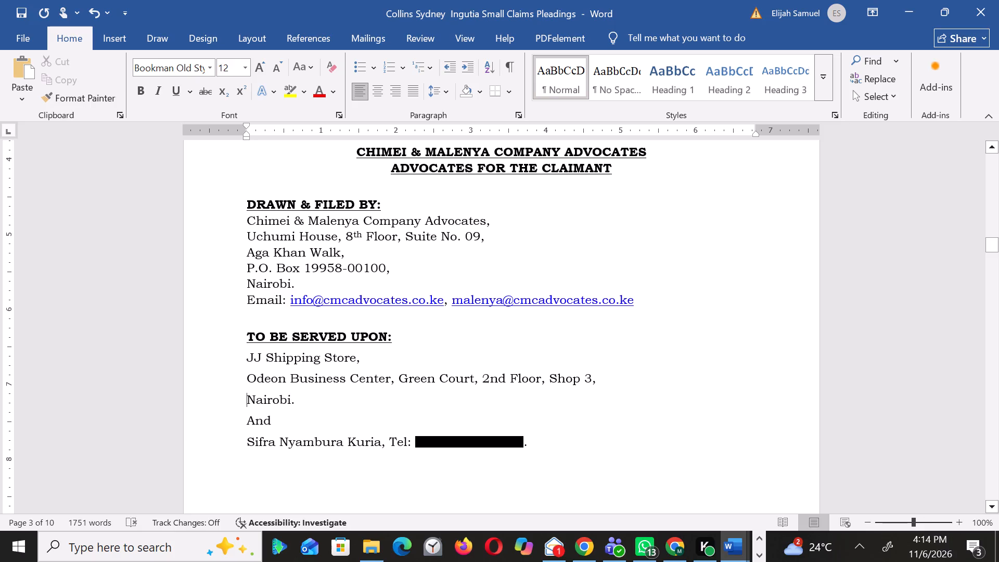
click(397, 378)
key(Return)
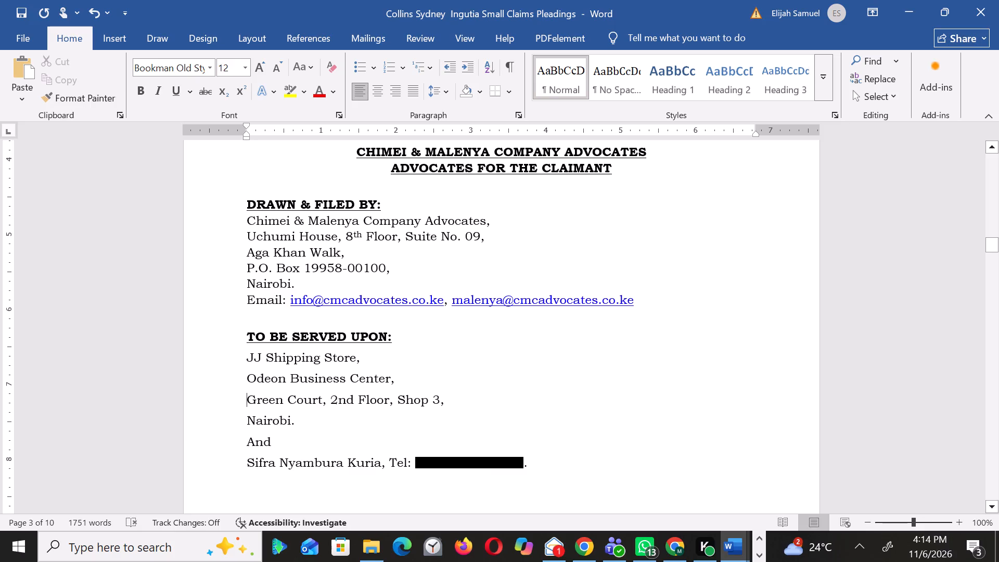
Remove the space after paragraph from the "TO BE SERVED UPON:" heading through the "Nairobi." line of the store's address.
drag(248, 330, 302, 417)
click(444, 93)
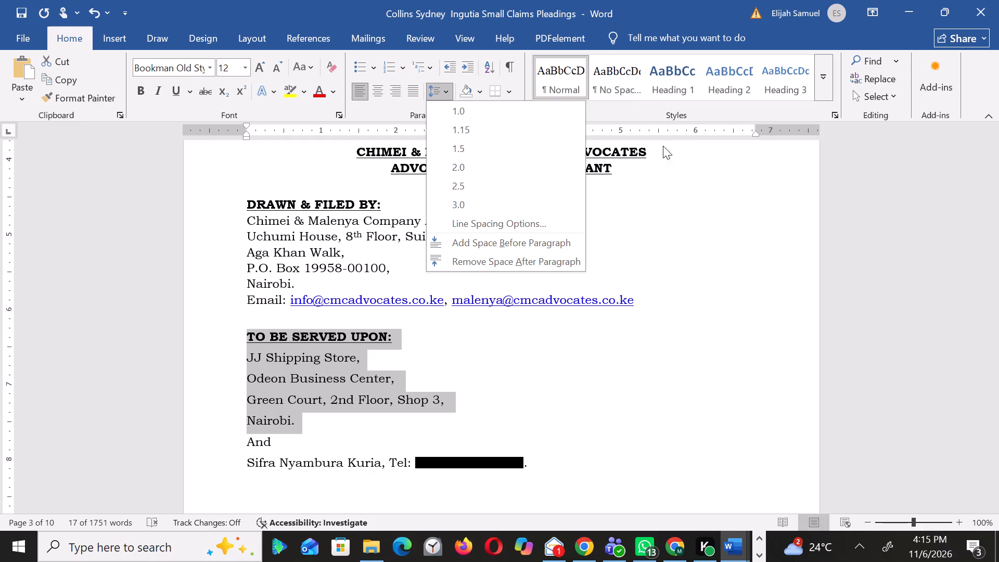
click(483, 265)
click(420, 378)
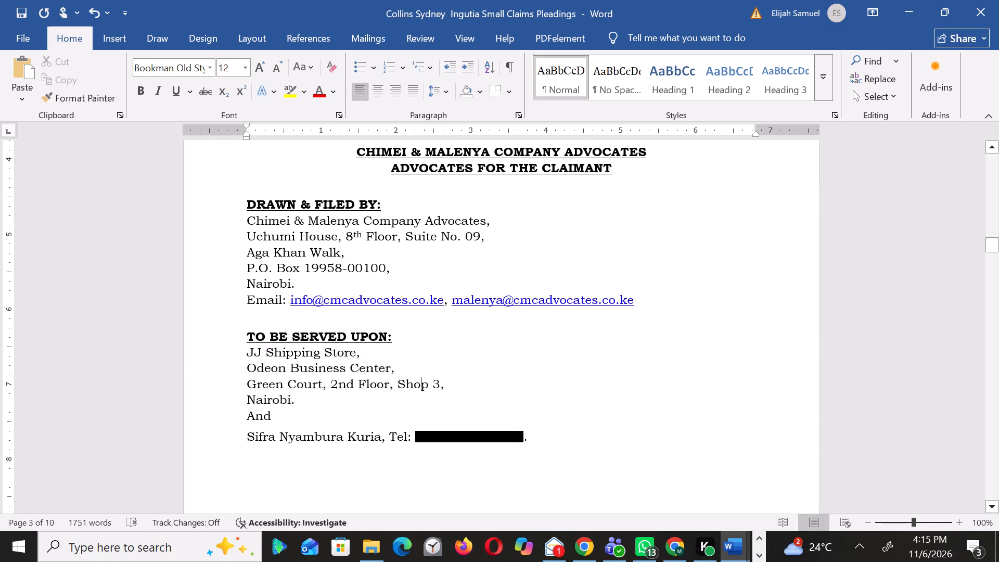
Replace the "And" line between the two parties to be served with a blank line.
drag(245, 416, 288, 419)
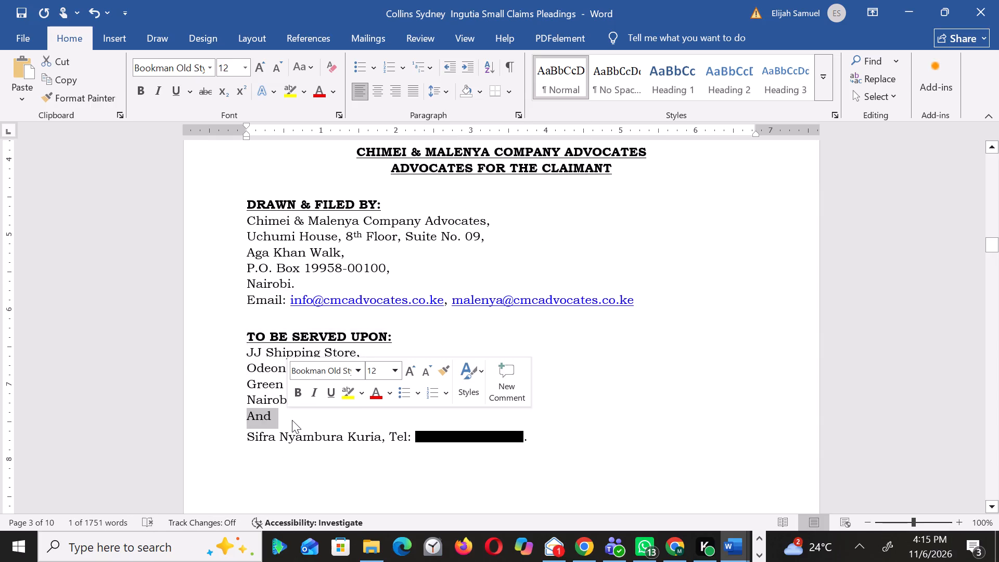
key(BackSpace)
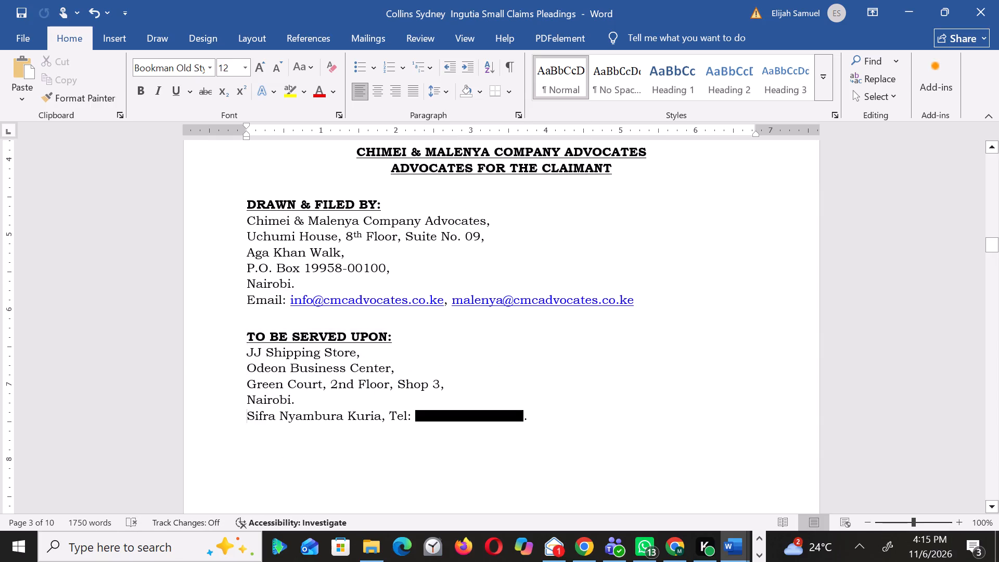
key(Return)
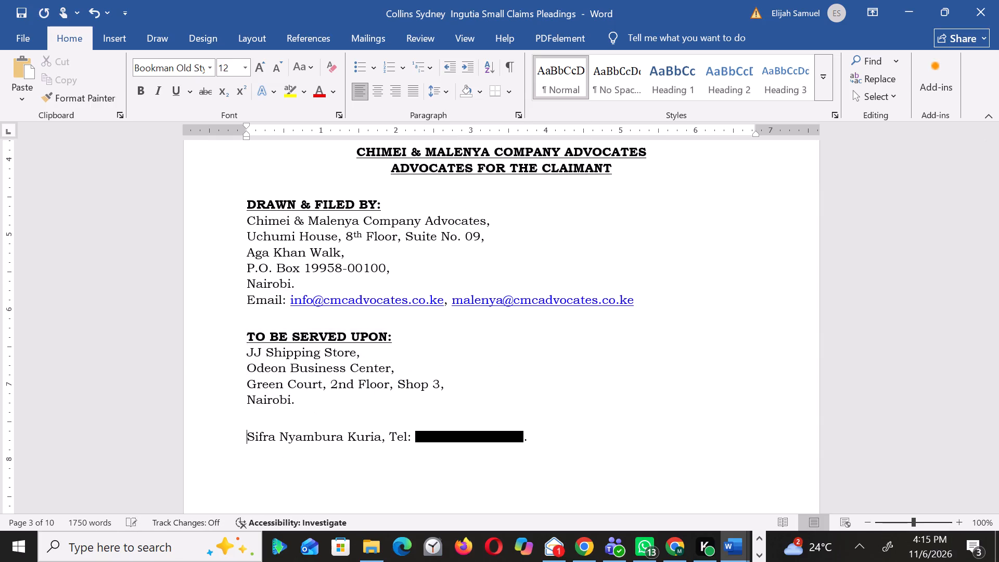
Move the second respondent's "Tel:" entry onto its own line and add a "Nairobi." line beneath it.
click(389, 434)
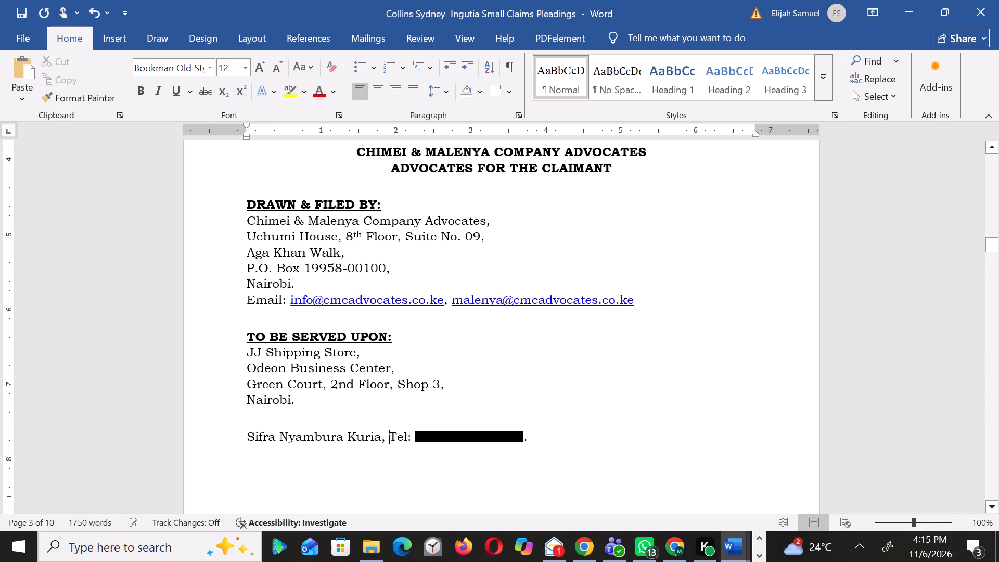
key(Return)
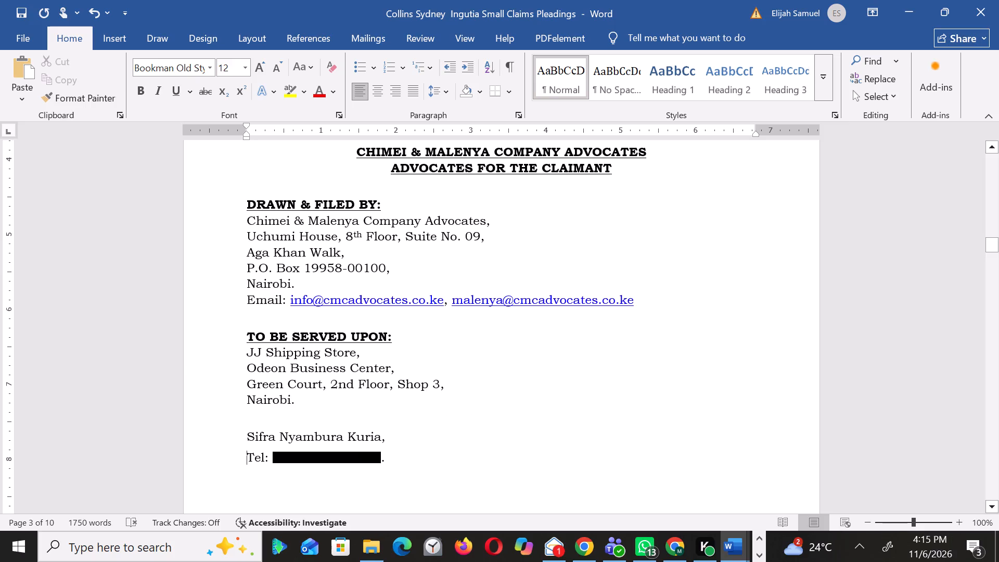
click(391, 458)
key(Return)
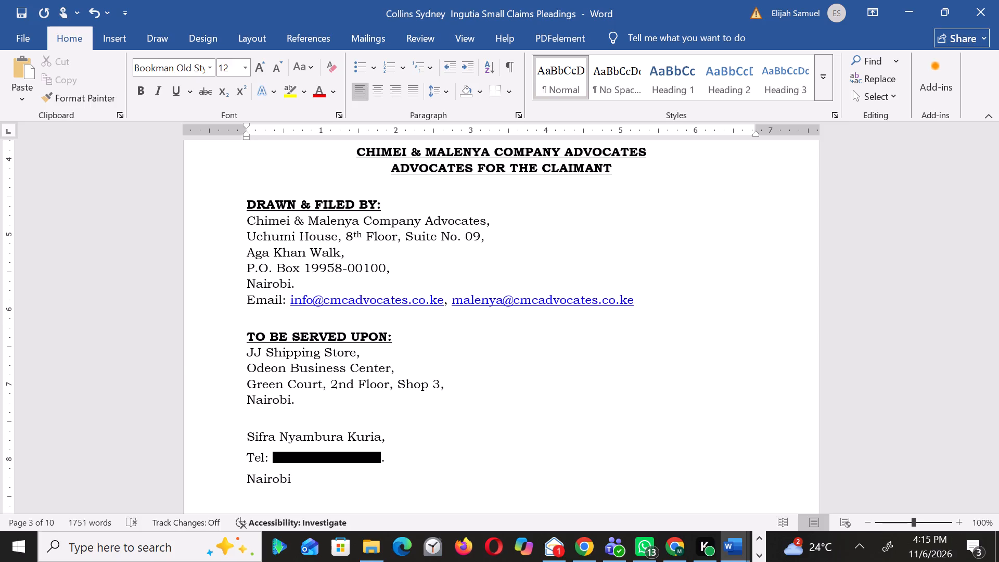
key(period)
Remove the space after paragraph from the second respondent's name, telephone and "Nairobi." lines, and save the document.
drag(244, 433, 256, 440)
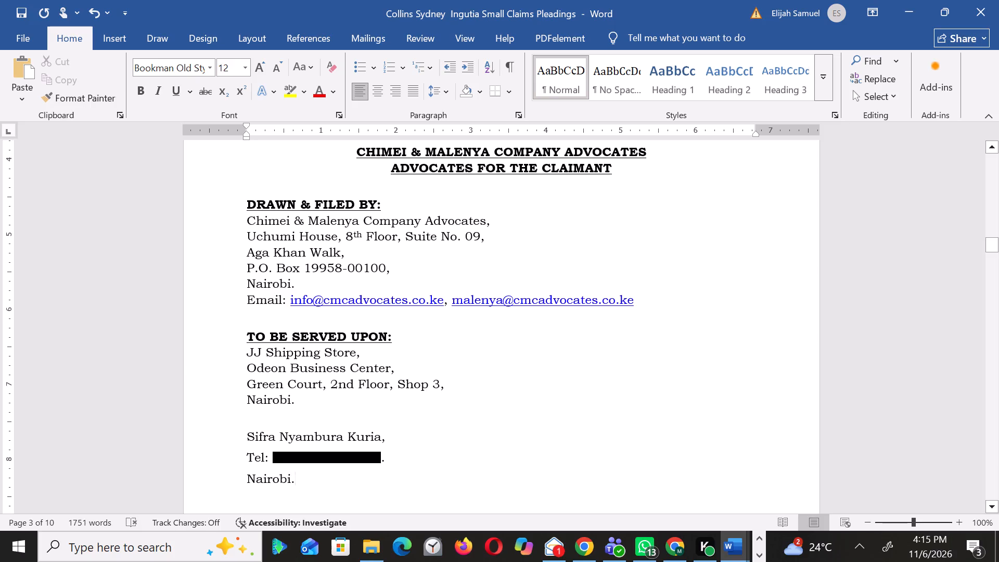
drag(256, 440, 309, 480)
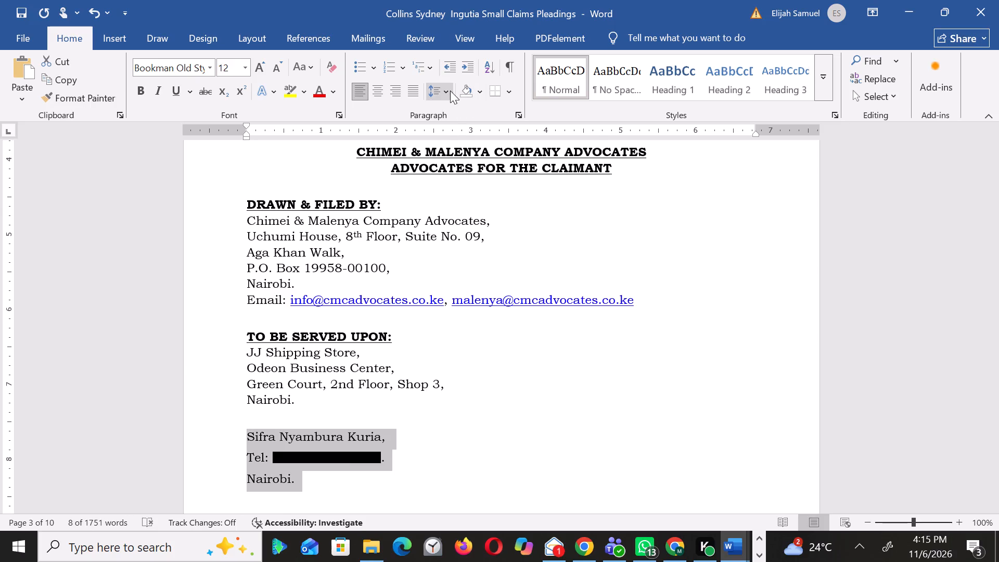
click(450, 91)
click(486, 262)
click(426, 387)
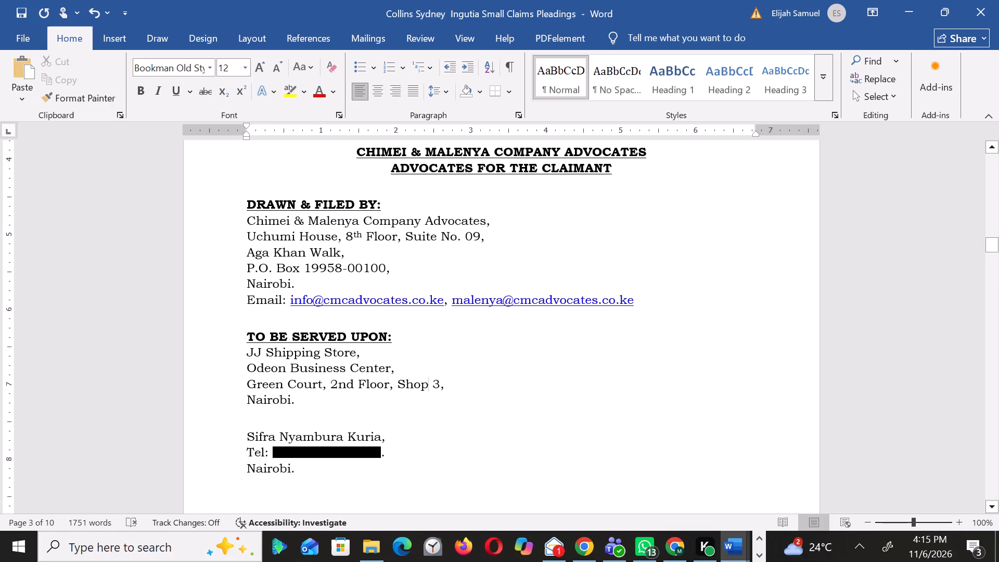
click(15, 8)
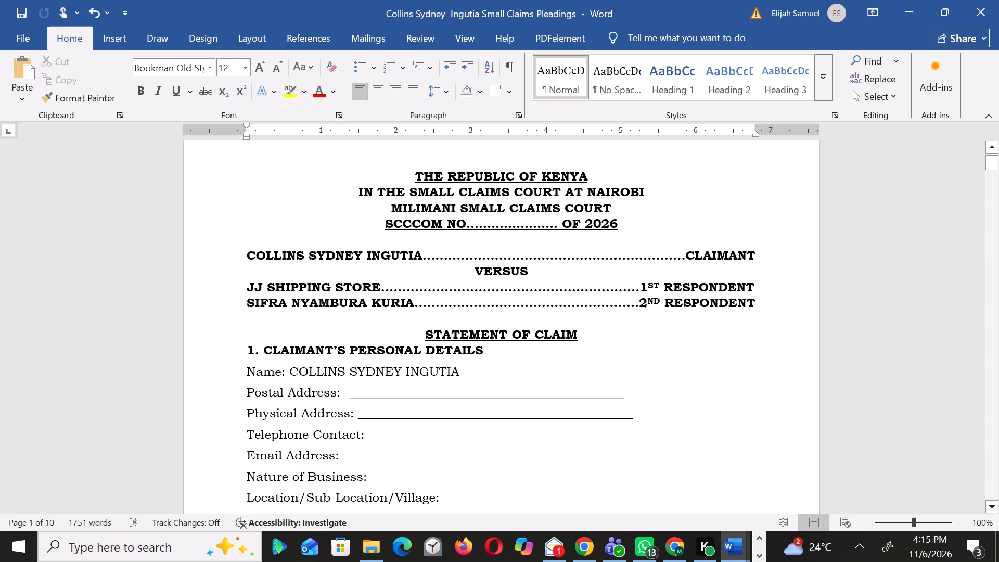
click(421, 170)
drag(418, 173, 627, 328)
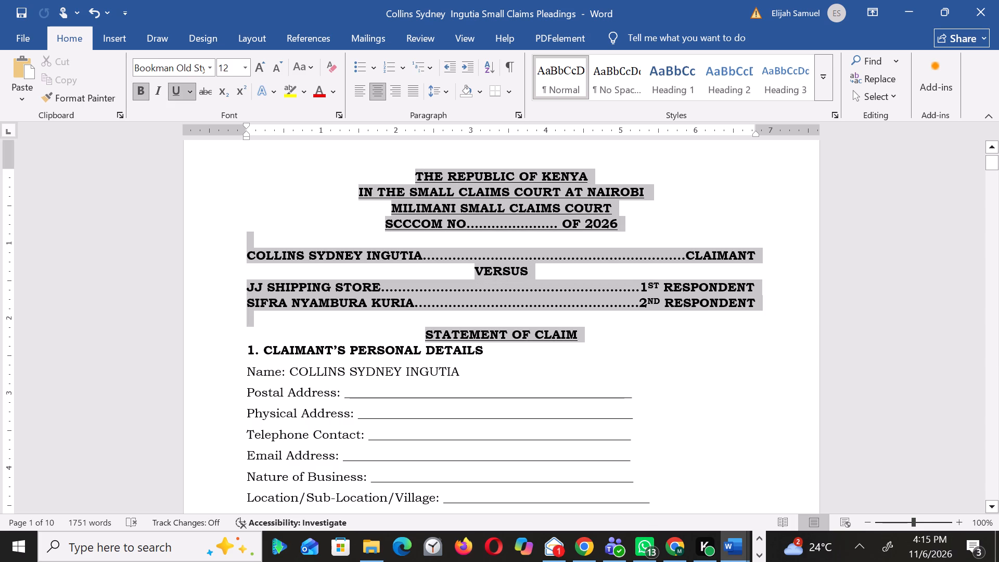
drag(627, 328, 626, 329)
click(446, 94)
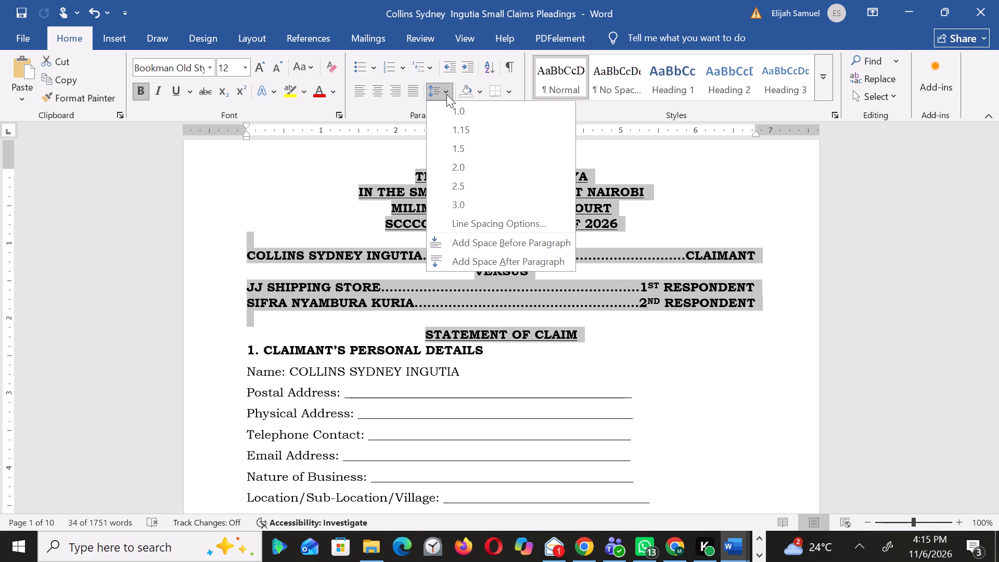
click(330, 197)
Delete the blank line between the "SCCCOM NO." line and the claimant's line in the Statement of Claim heading.
click(352, 234)
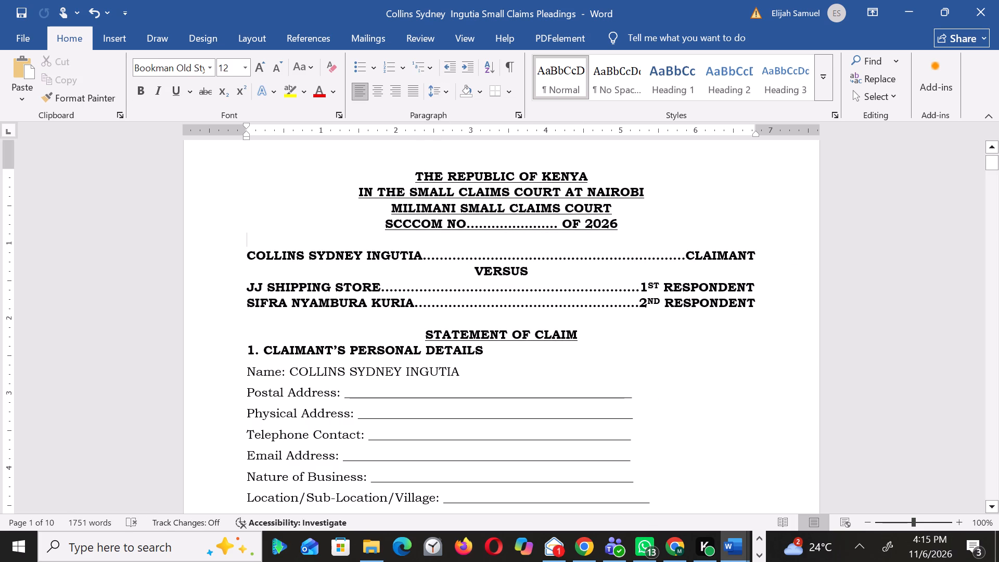
key(BackSpace)
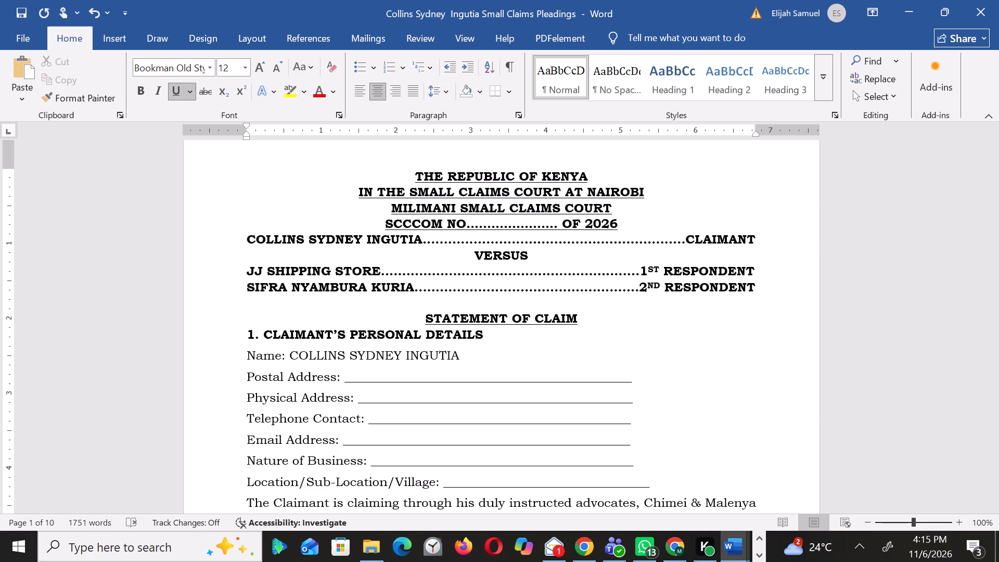
Copy the Statement of Claim's court heading and party lines, from "THE REPUBLIC OF KENYA" through the "2ND RESPONDENT" line.
drag(422, 174, 756, 294)
right_click(502, 208)
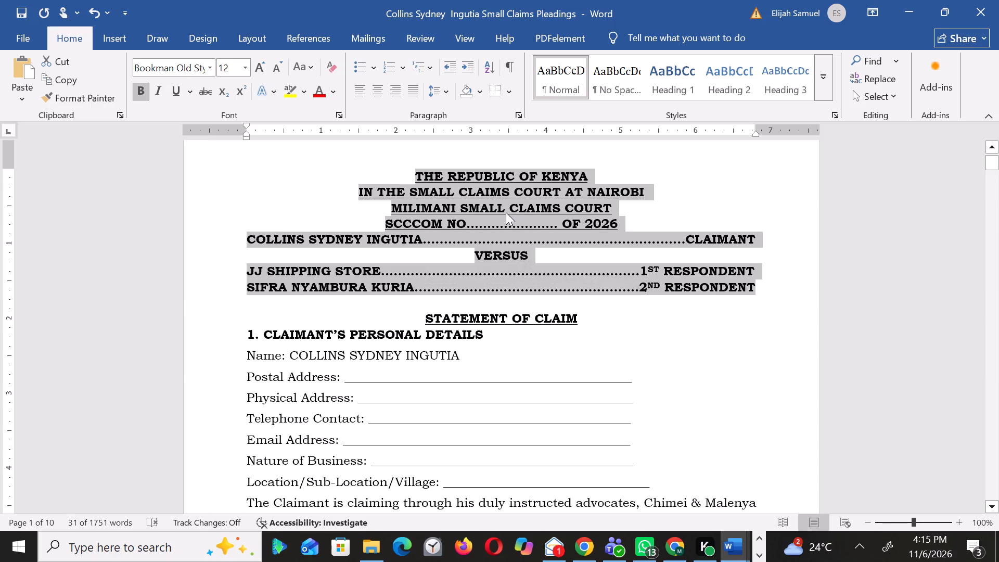
click(558, 263)
click(483, 266)
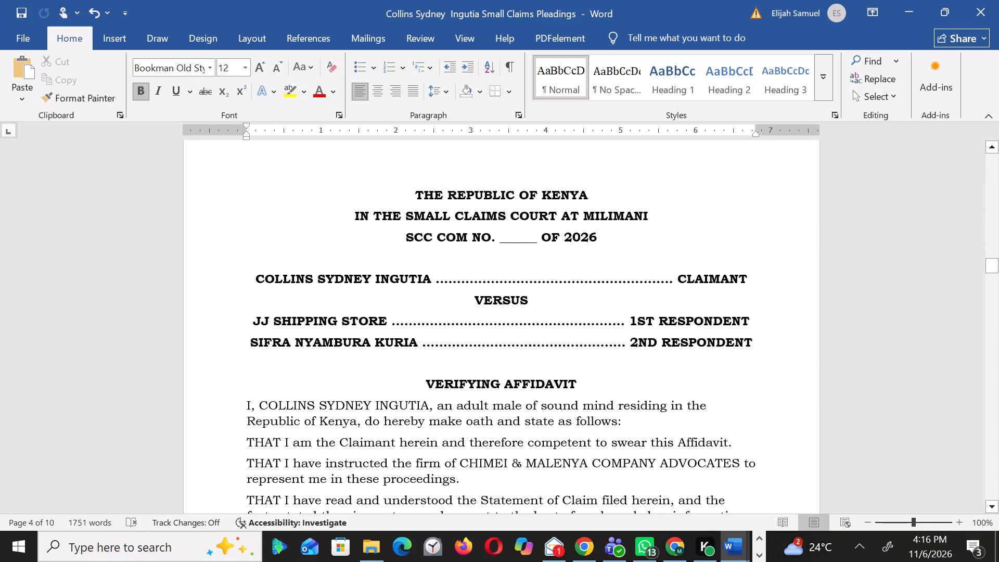
Delete the existing court heading and party lines above the "VERIFYING AFFIDAVIT" title.
drag(411, 189, 725, 353)
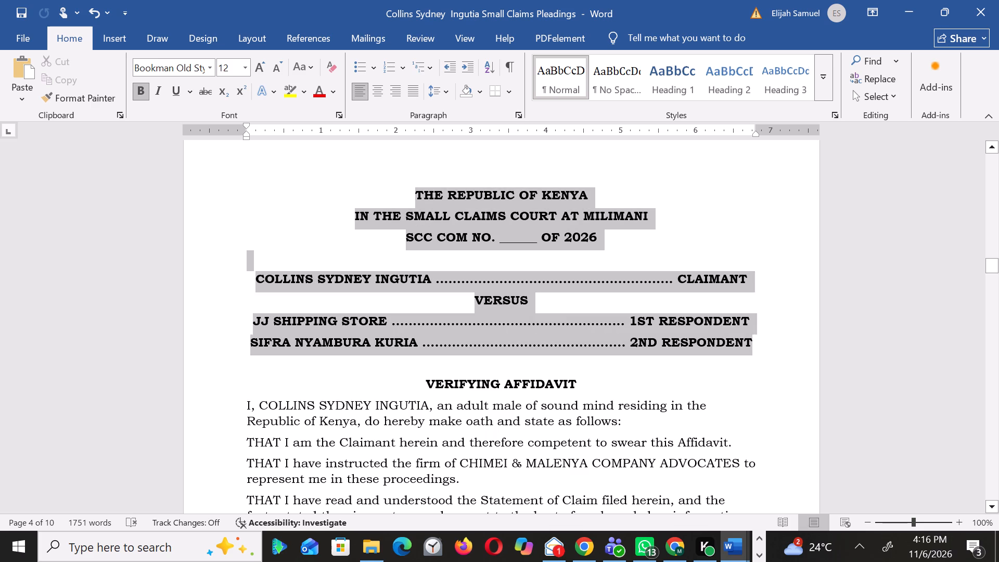
drag(725, 353, 725, 354)
key(BackSpace)
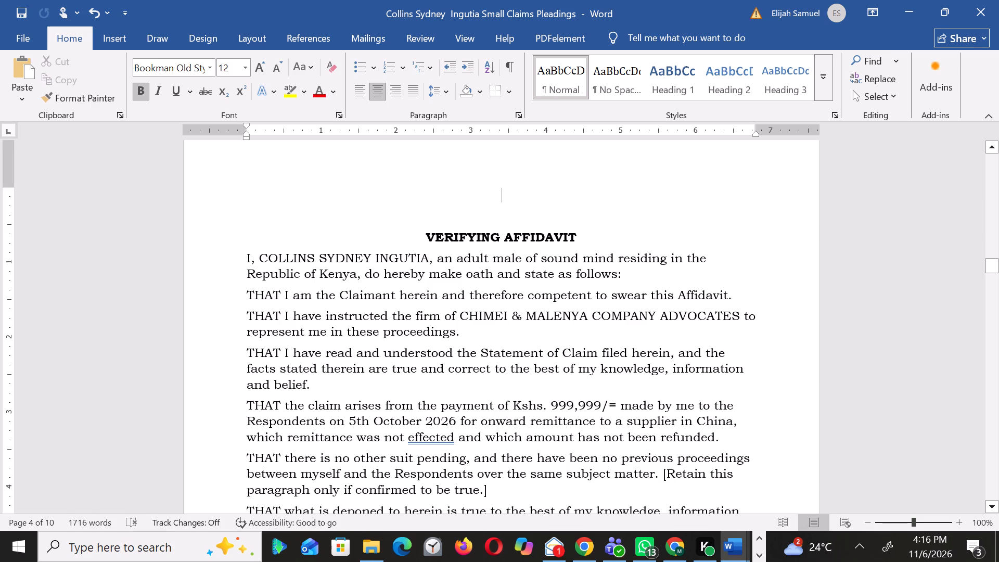
Paste the copied court heading and party lines, left-aligned, above the "VERIFYING AFFIDAVIT" title and save the document.
click(142, 91)
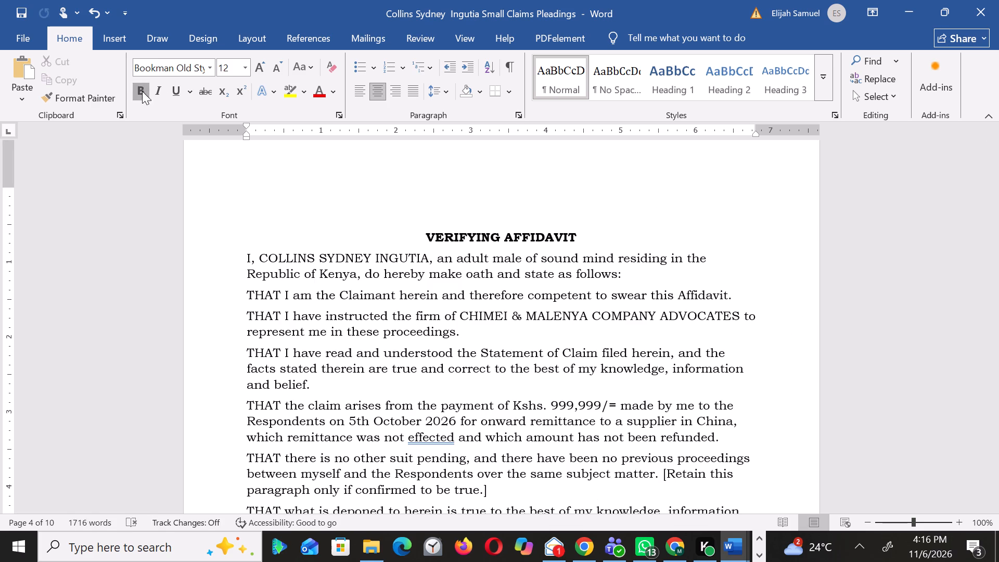
click(217, 191)
click(236, 189)
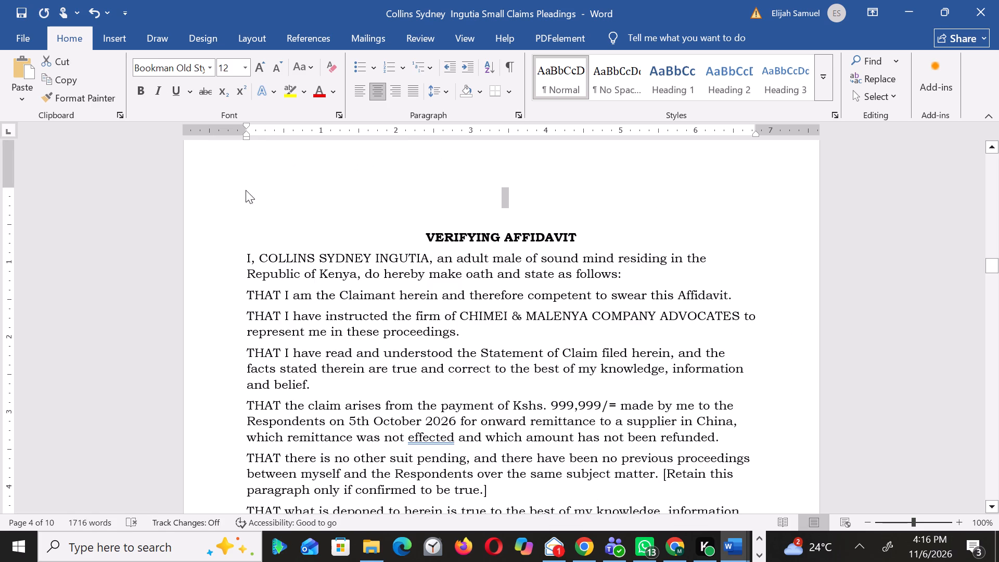
click(252, 187)
click(354, 94)
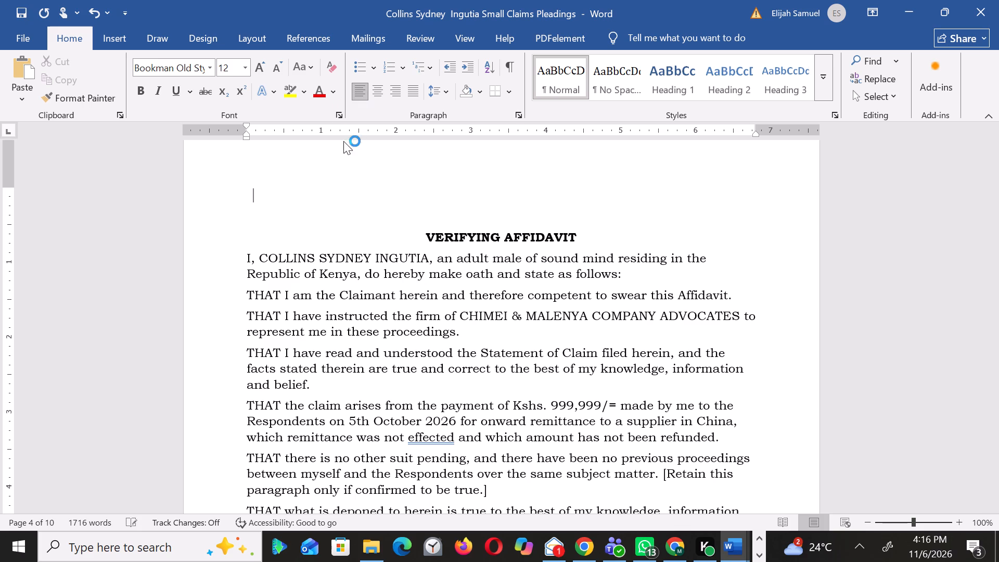
right_click(242, 193)
click(297, 282)
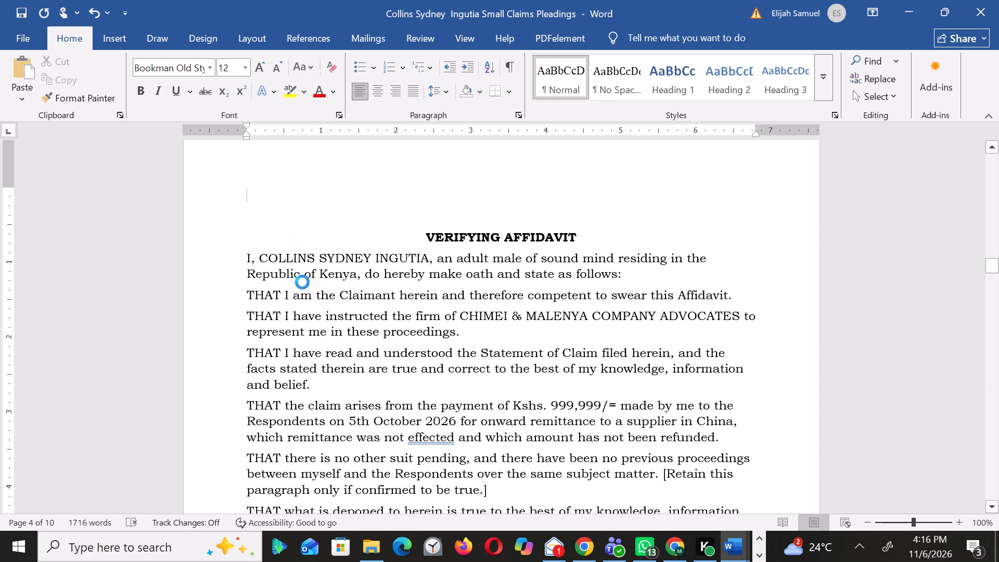
click(27, 9)
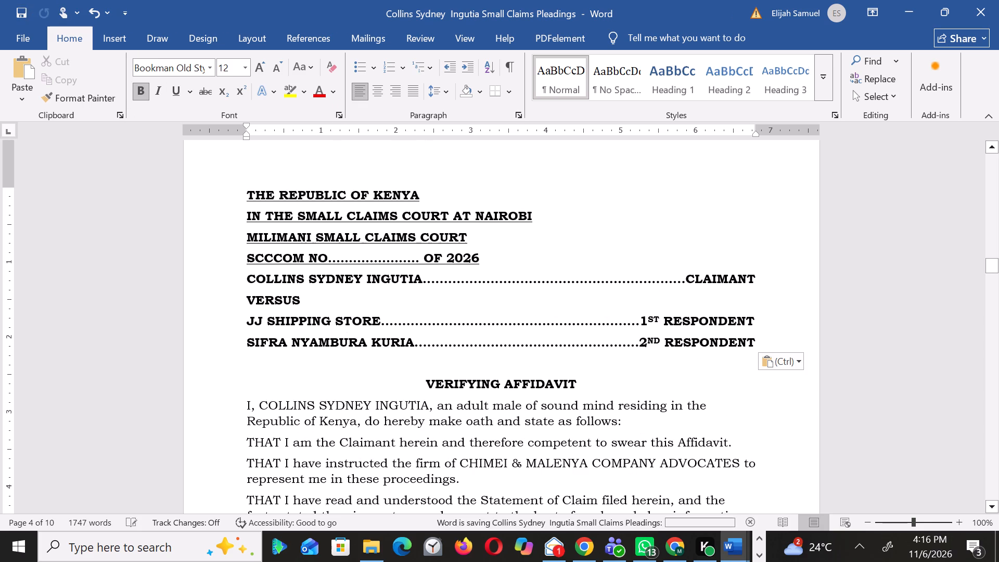
Centre the four court heading lines from "THE REPUBLIC OF KENYA" to "SCCCOM NO." and the "VERSUS" line above the Verifying Affidavit, and save.
drag(246, 192, 494, 261)
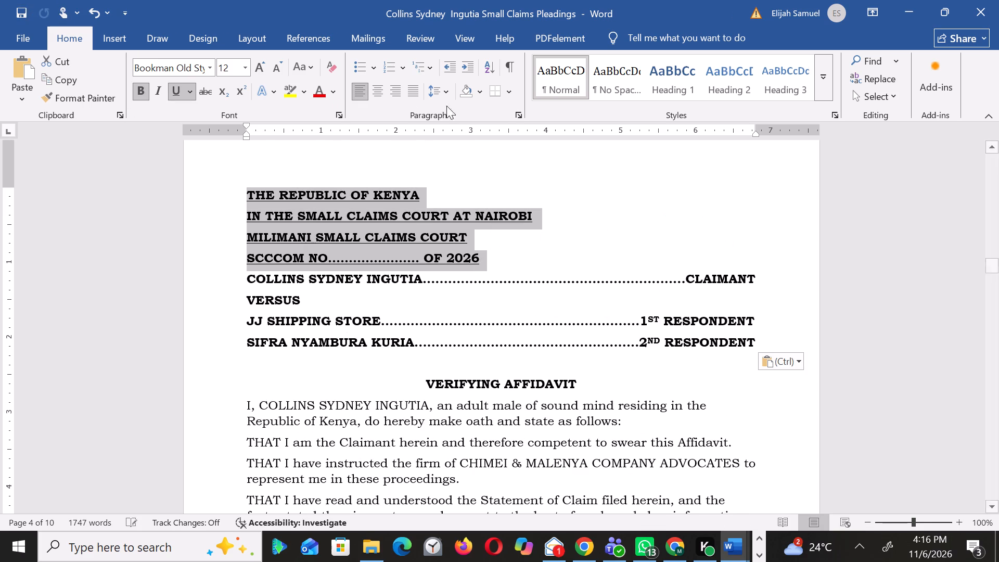
click(374, 87)
click(445, 195)
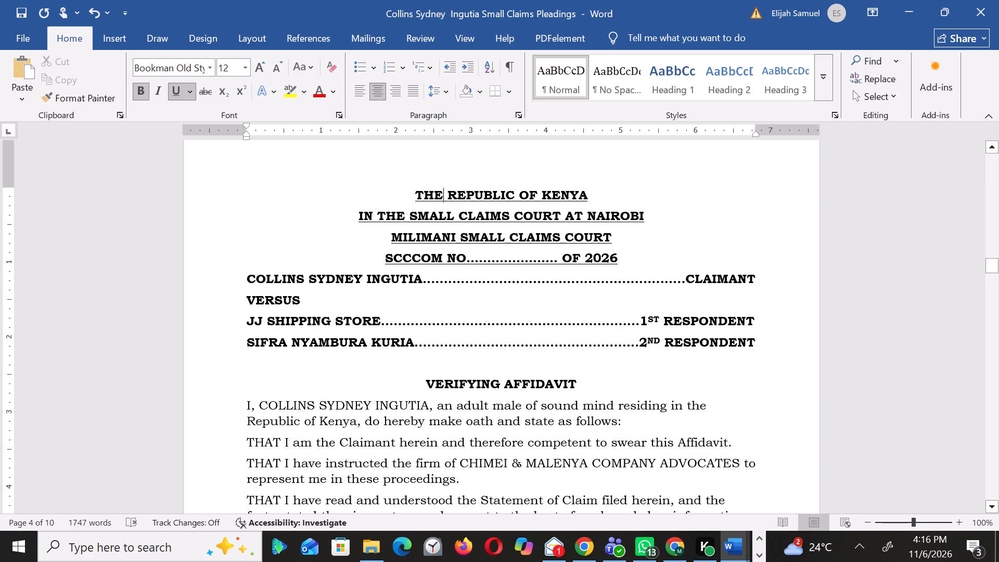
drag(246, 295, 351, 302)
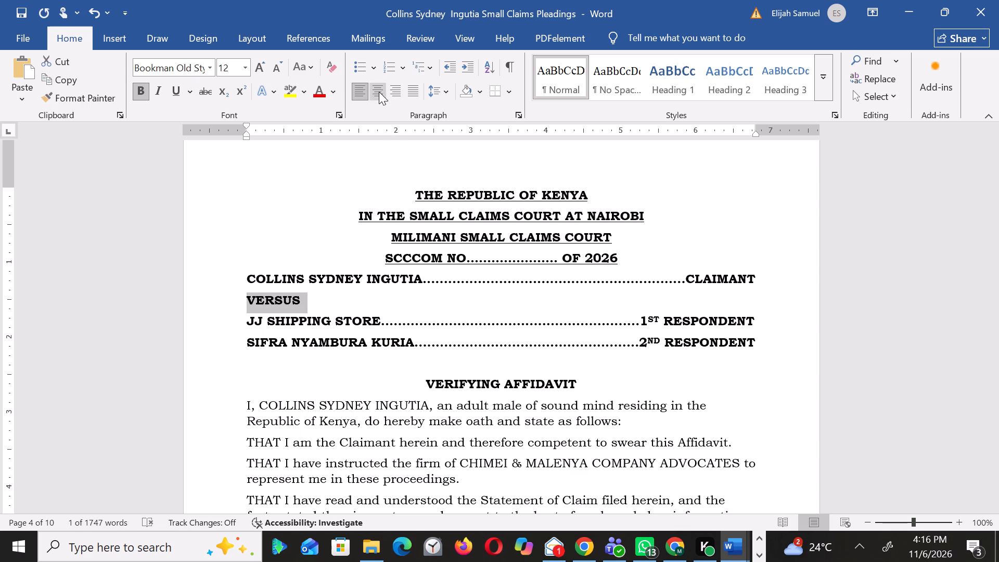
click(379, 91)
click(497, 321)
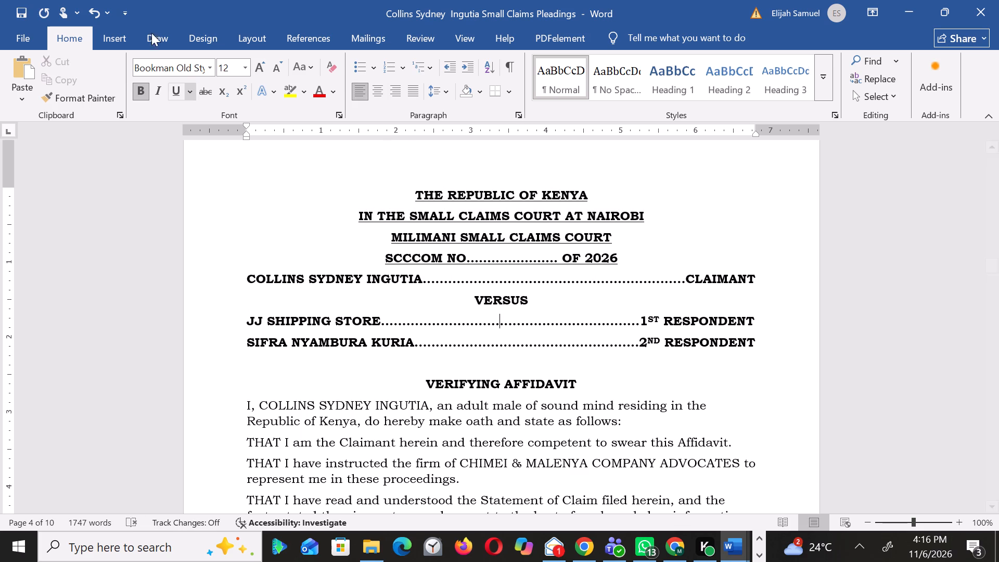
click(29, 9)
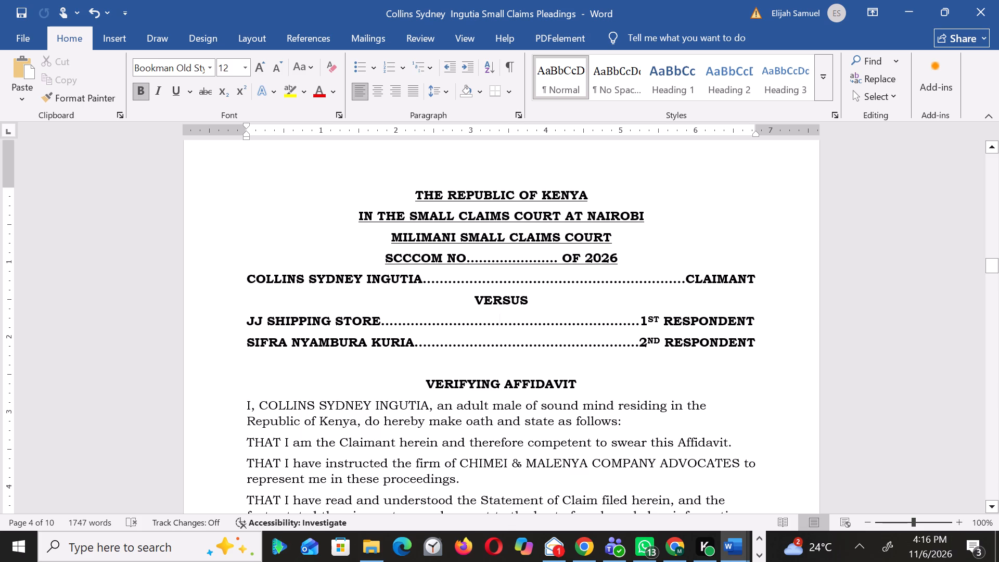
Underline the "VERIFYING AFFIDAVIT" title.
drag(429, 381, 585, 382)
click(629, 358)
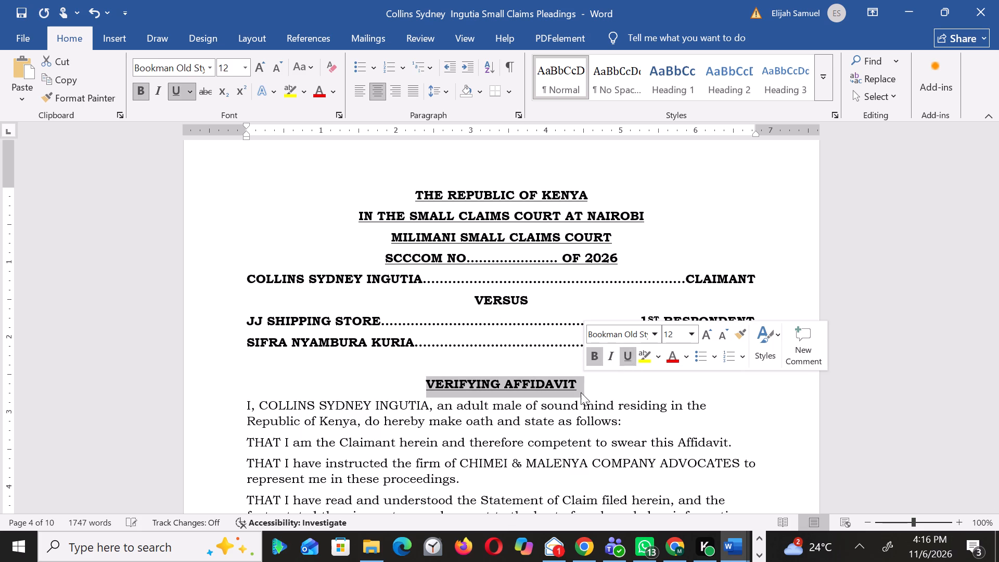
click(580, 392)
Remove the space after paragraphs throughout the court heading and party lines above the "VERIFYING AFFIDAVIT" title.
drag(419, 198, 831, 357)
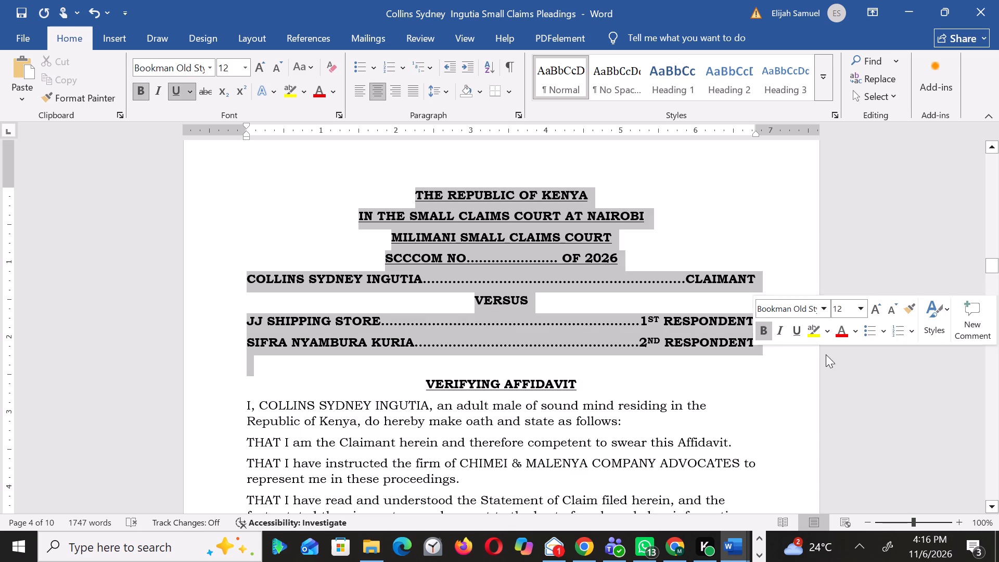
click(443, 95)
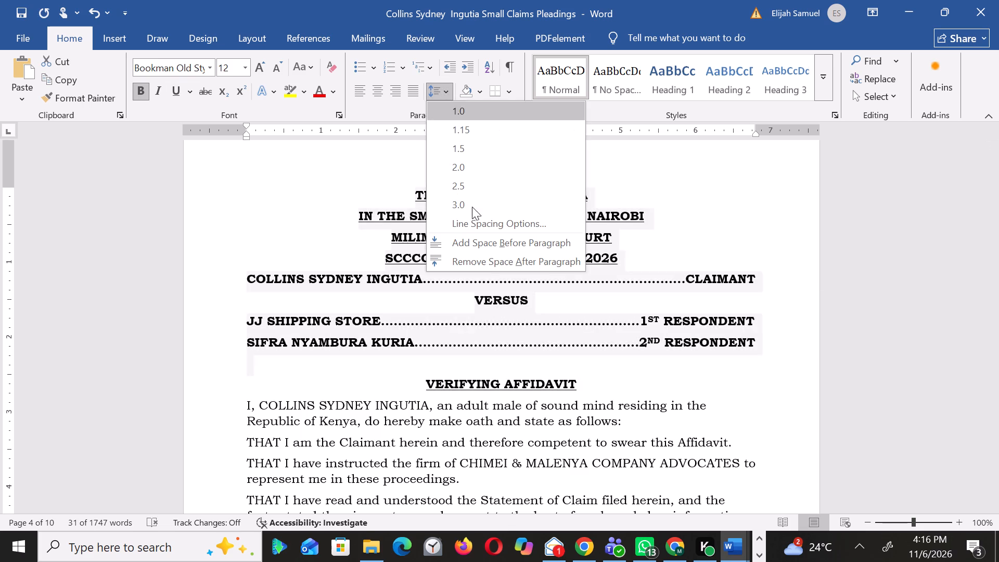
click(486, 264)
click(475, 330)
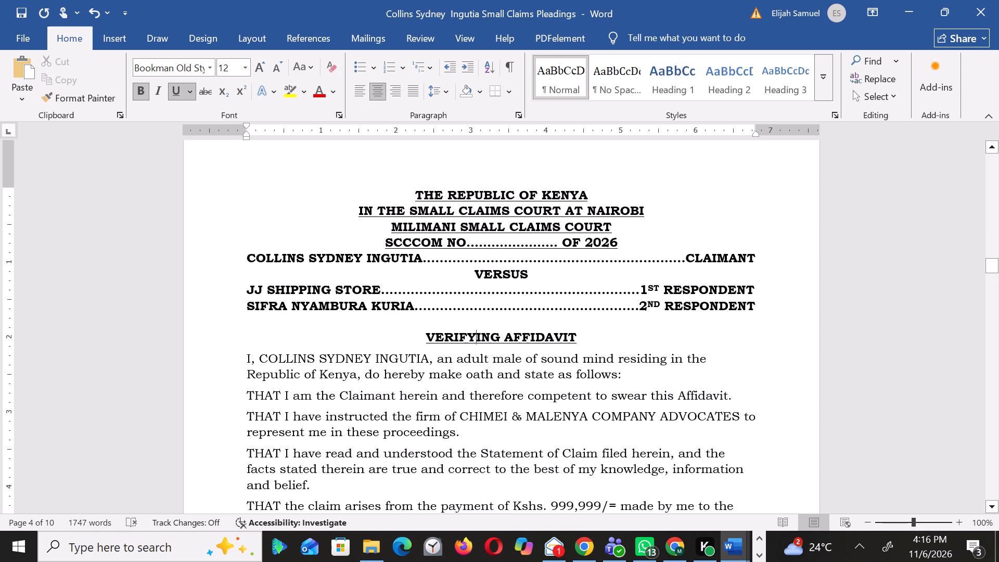
Bold the claimant's name in the opening sentence of the Verifying Affidavit.
drag(265, 359, 416, 360)
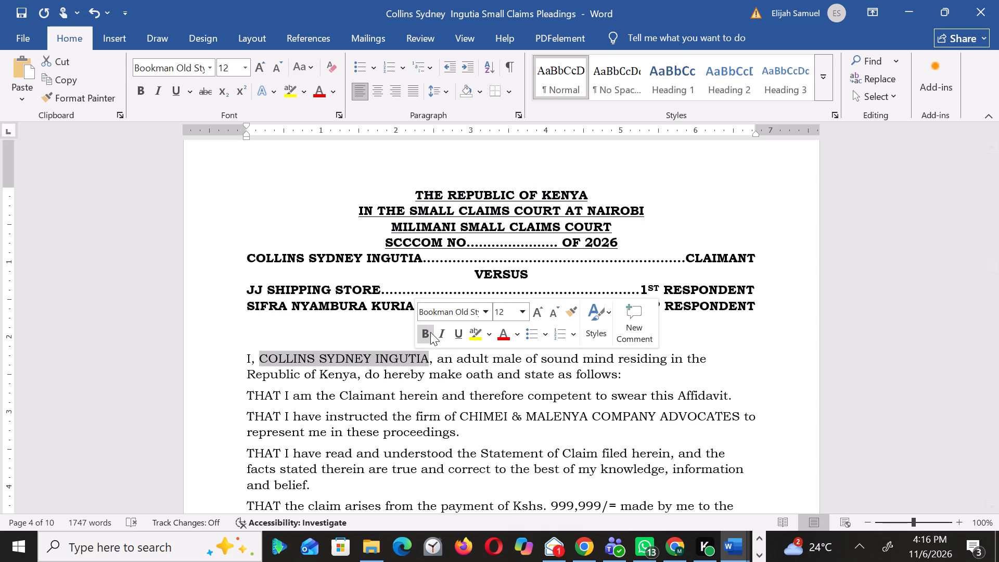
click(430, 332)
click(410, 379)
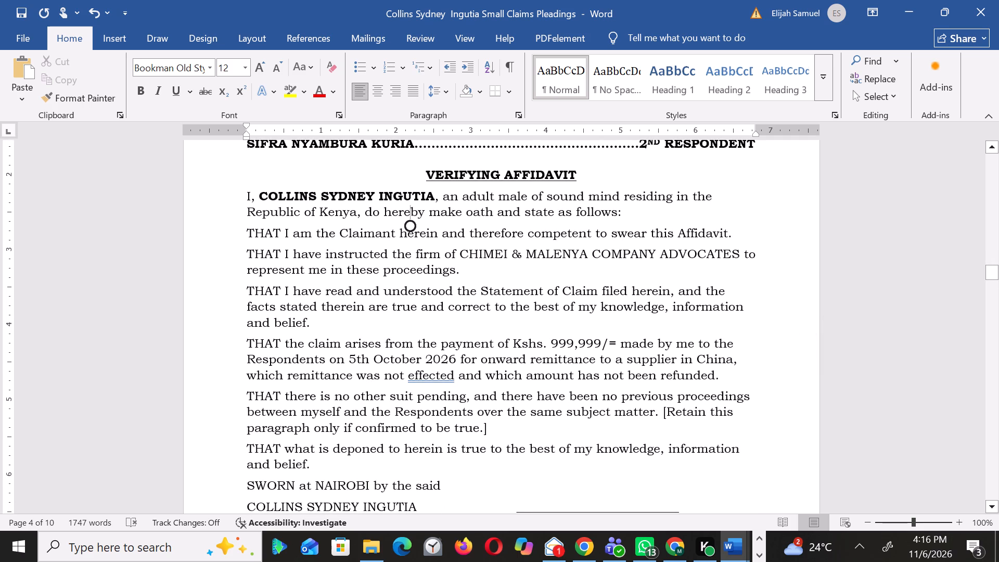
Justify the Verifying Affidavit's body text from the opening sentence through the last "THAT" paragraph.
drag(242, 195, 334, 457)
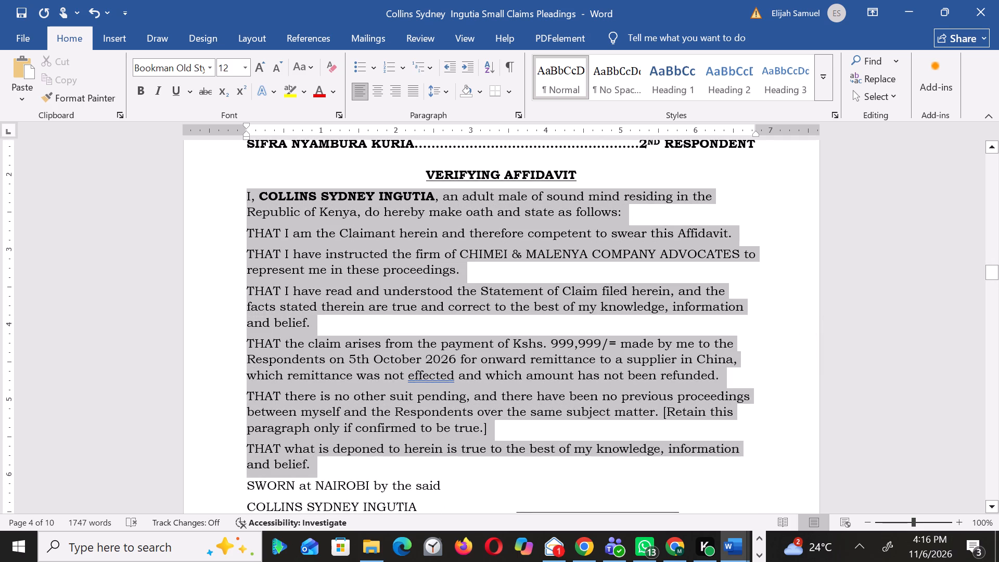
drag(334, 457, 334, 458)
click(411, 86)
click(410, 290)
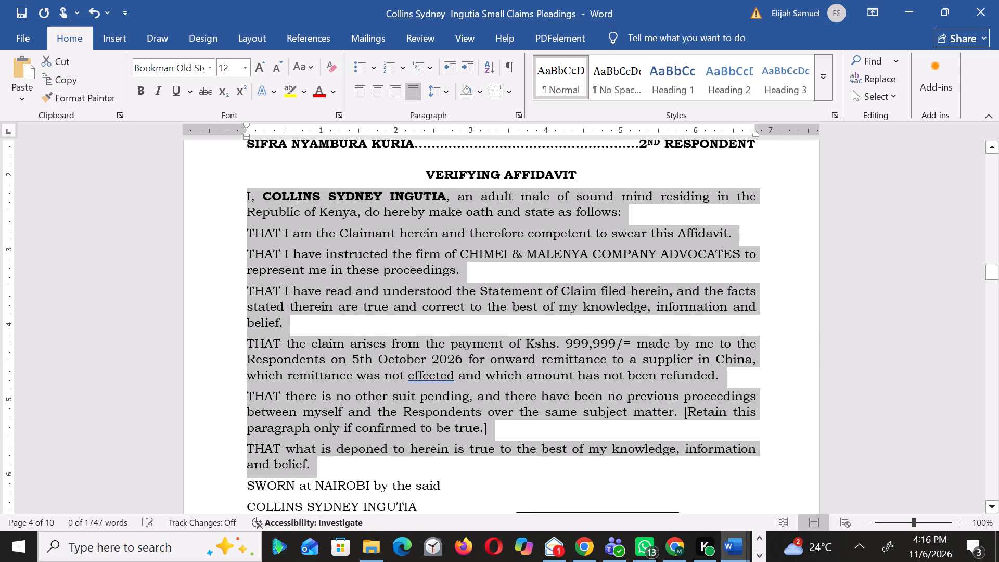
Number the six "THAT" paragraphs of the Verifying Affidavit as 1. to 6. and save the document.
drag(247, 230, 283, 426)
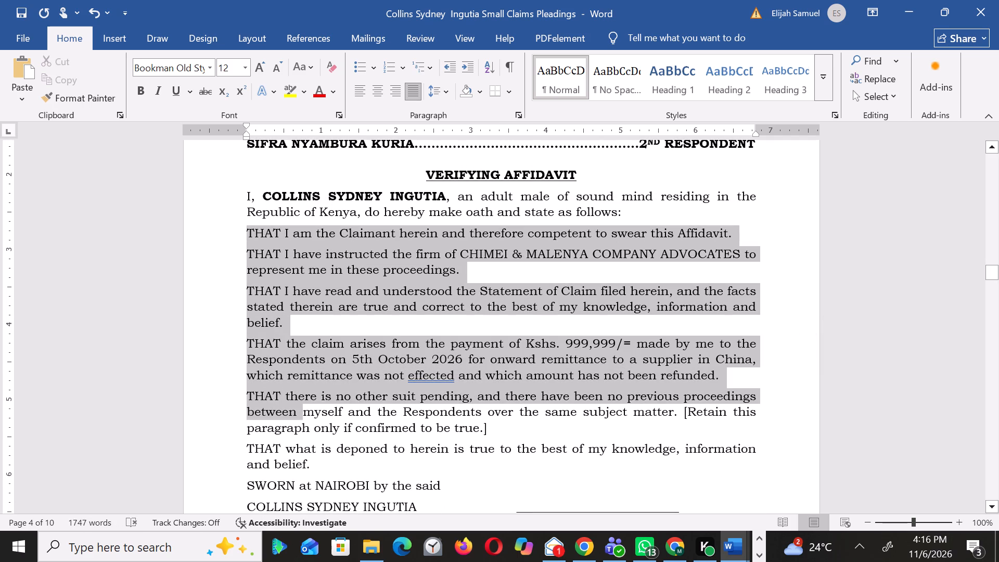
drag(283, 426, 319, 464)
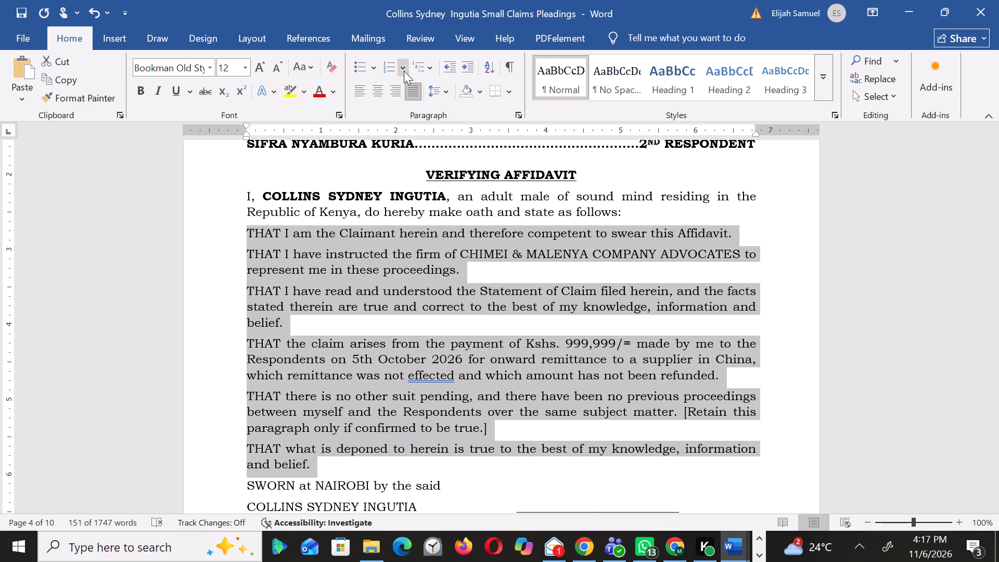
click(403, 66)
click(486, 127)
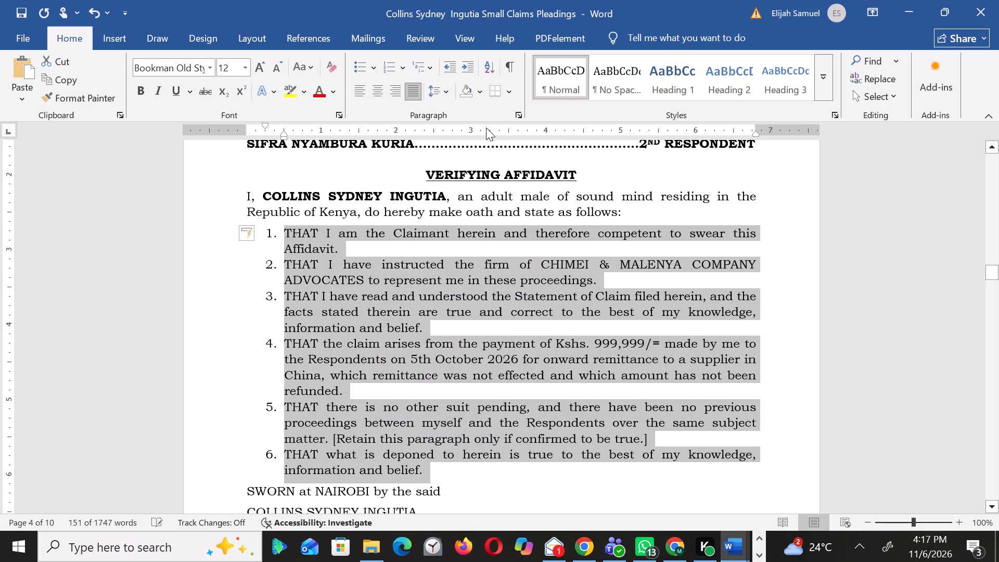
click(419, 318)
click(29, 11)
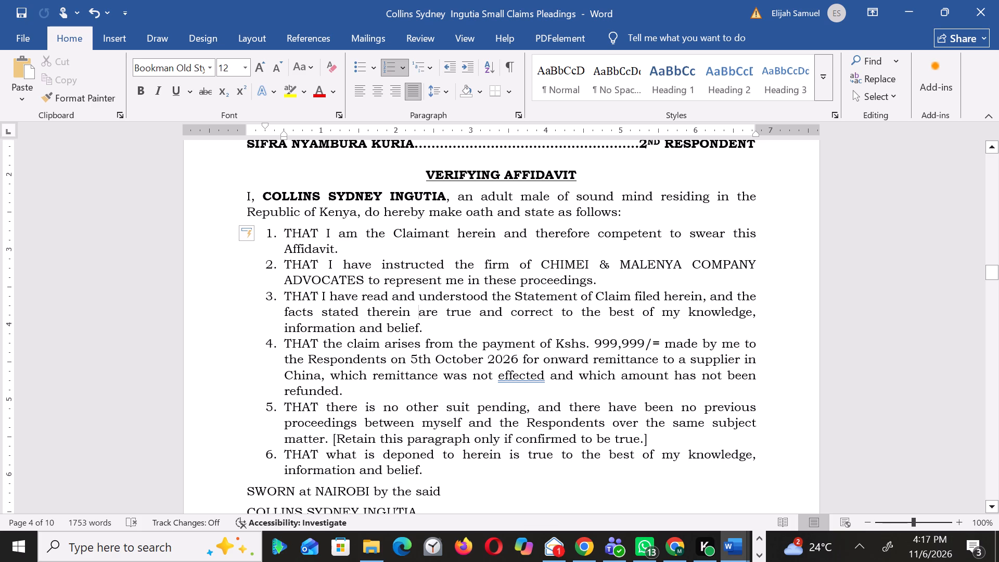
Insert an unnumbered blank line between paragraphs 1 and 2 of the Verifying Affidavit.
click(354, 249)
key(Return)
key(BackSpace)
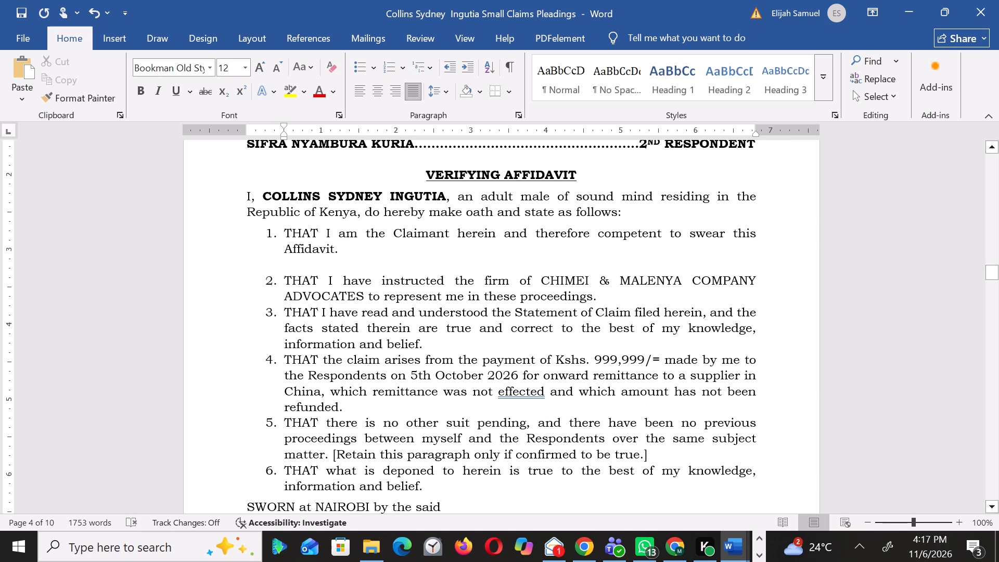
Bold the firm name "CHIMEI & MALENYA COMPANY ADVOCATES" in paragraph 2 and save the document.
drag(546, 278, 367, 303)
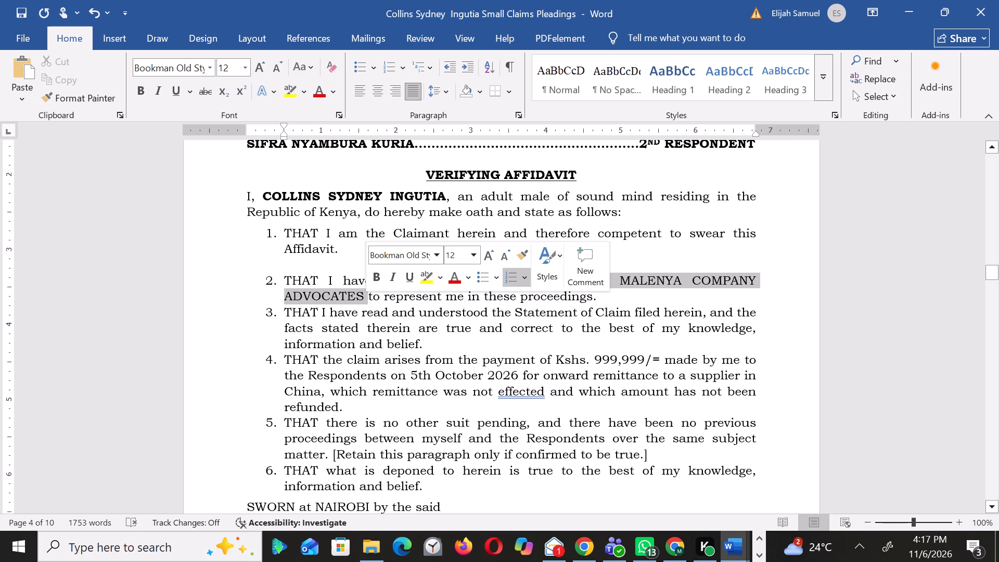
click(378, 274)
click(389, 309)
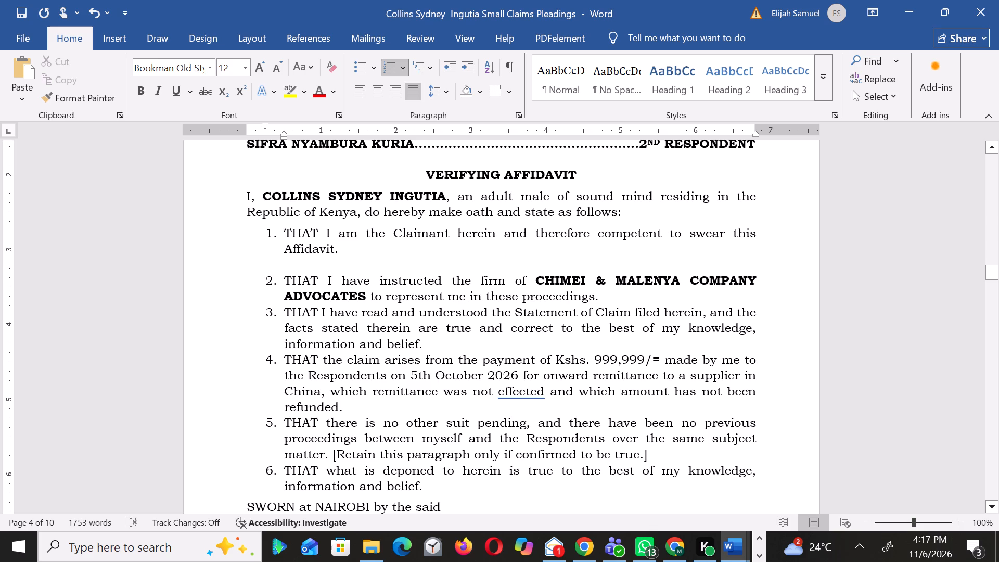
click(18, 11)
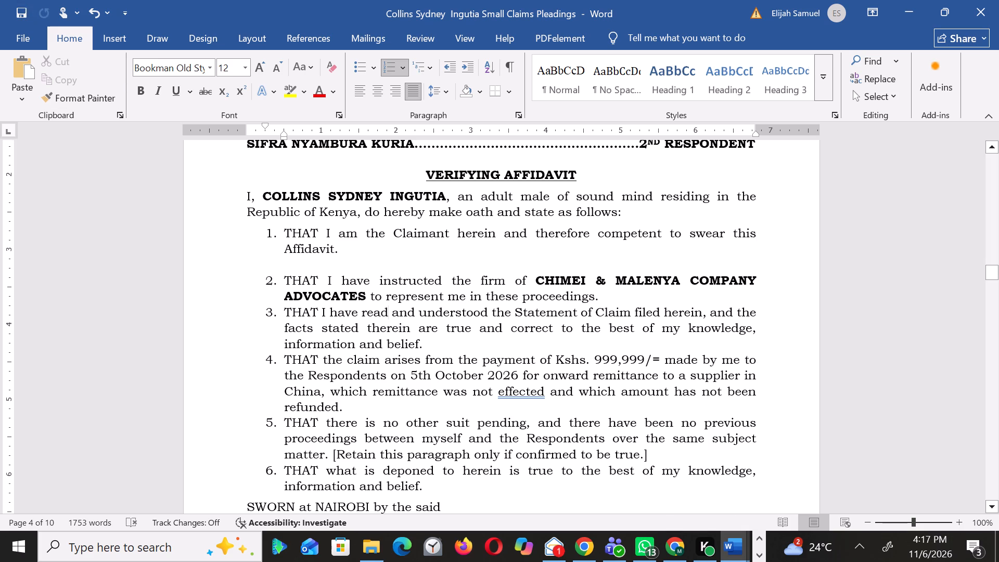
Insert a single unnumbered blank line between paragraphs 2 and 3 of the Verifying Affidavit, removing any surplus spacing.
click(604, 299)
key(Return)
key(BackSpace)
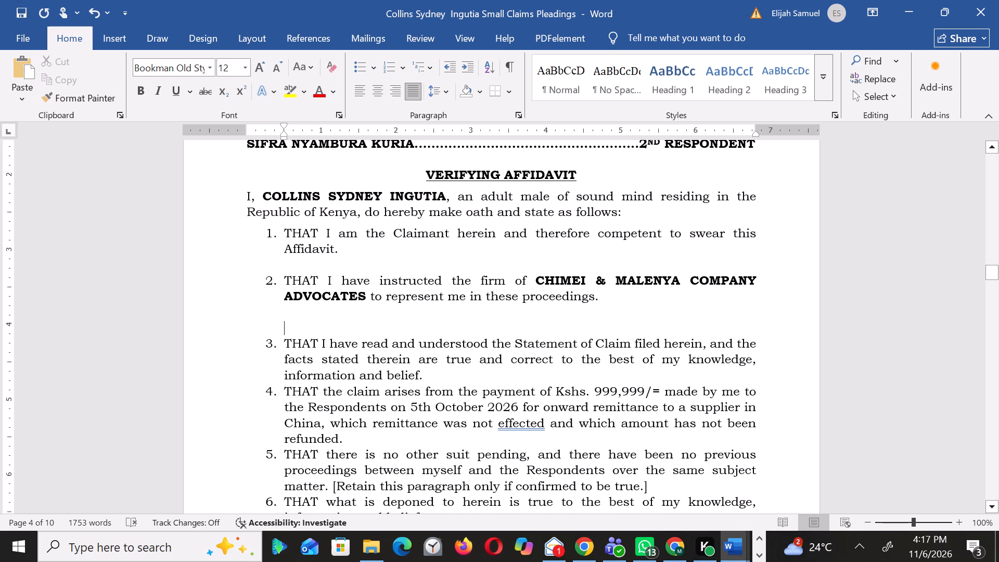
click(285, 313)
key(BackSpace)
key(BackSpace)
key(BackSpace)
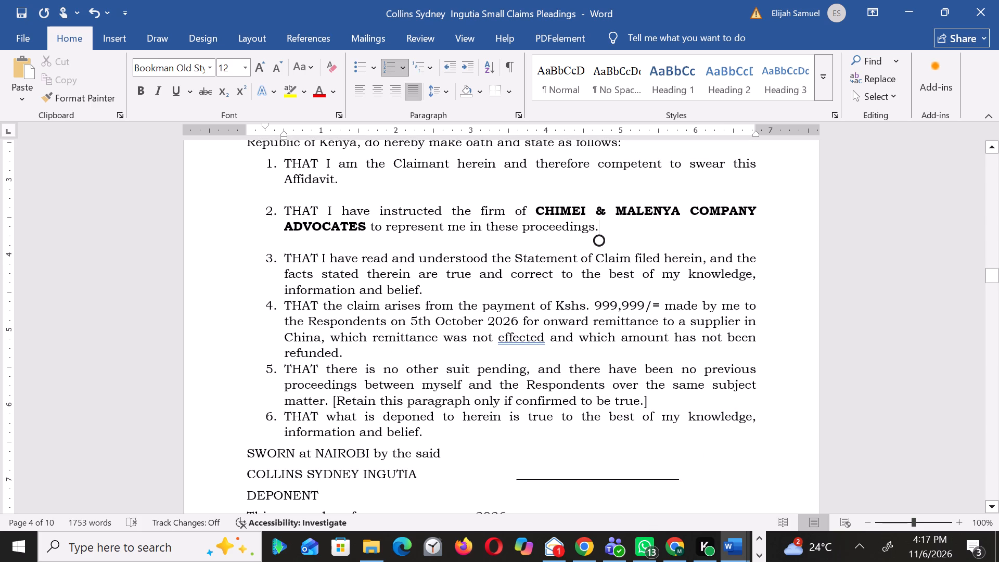
Insert a single unnumbered blank line between paragraphs 3 and 4, removing surplus spacing, and save the document.
click(427, 291)
key(Return)
key(BackSpace)
click(299, 306)
key(BackSpace)
key(BackSpace)
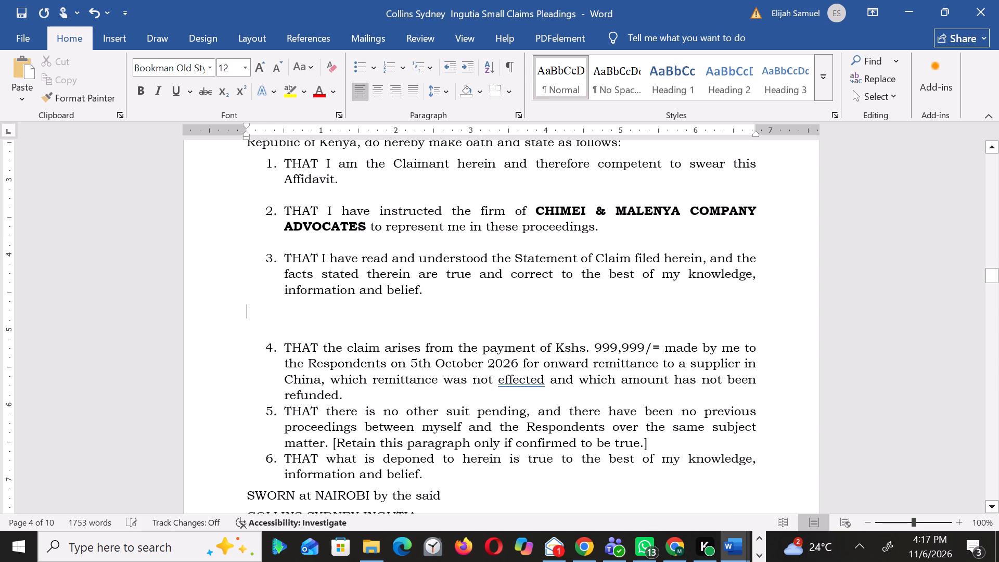
key(BackSpace)
click(20, 12)
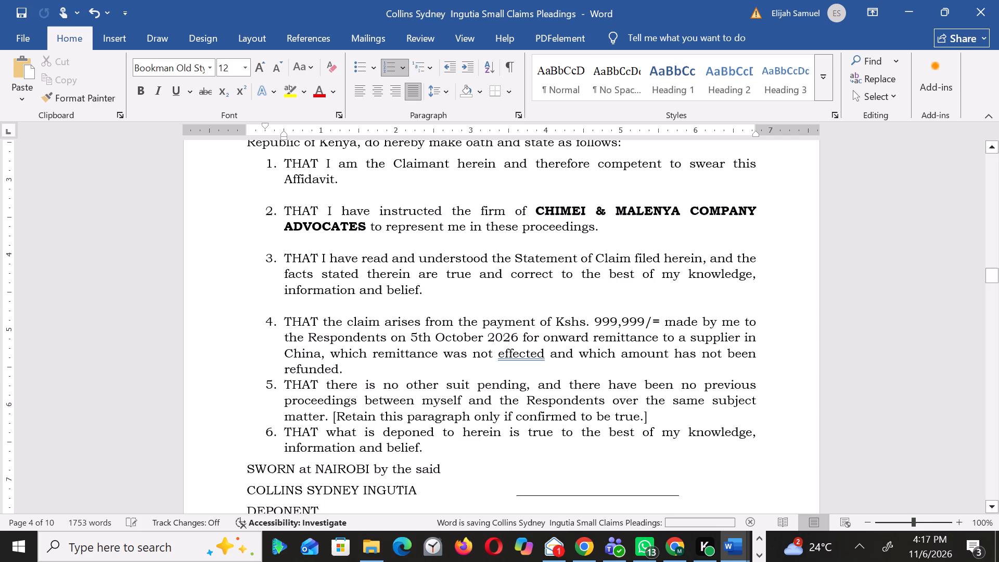
Retype the "th" of "5th October 2026" in paragraph 4 so the ordinal is superscript.
scroll(401, 261, up, 1)
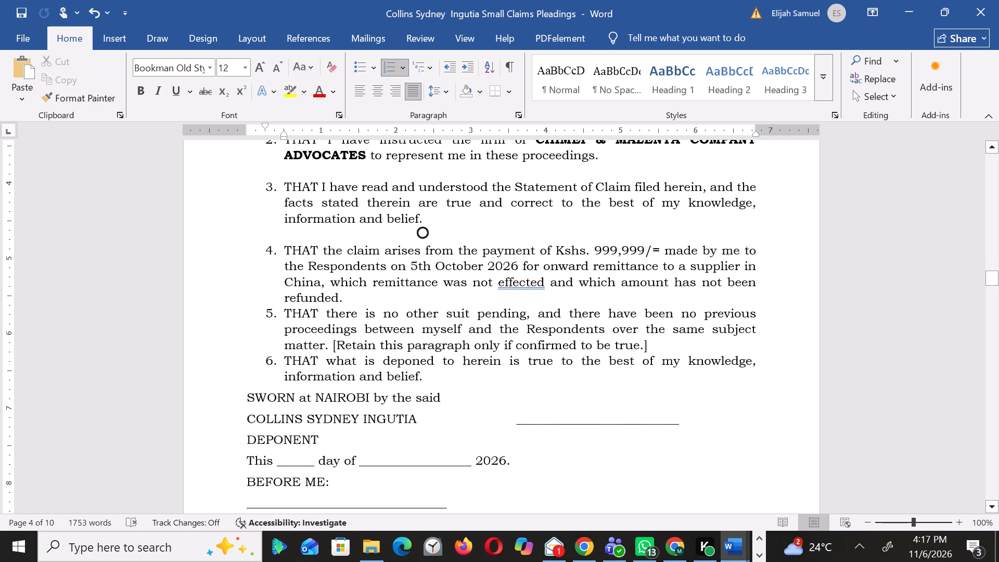
click(433, 267)
click(431, 265)
key(BackSpace)
key(BackSpace)
text(th)
key(space)
key(BackSpace)
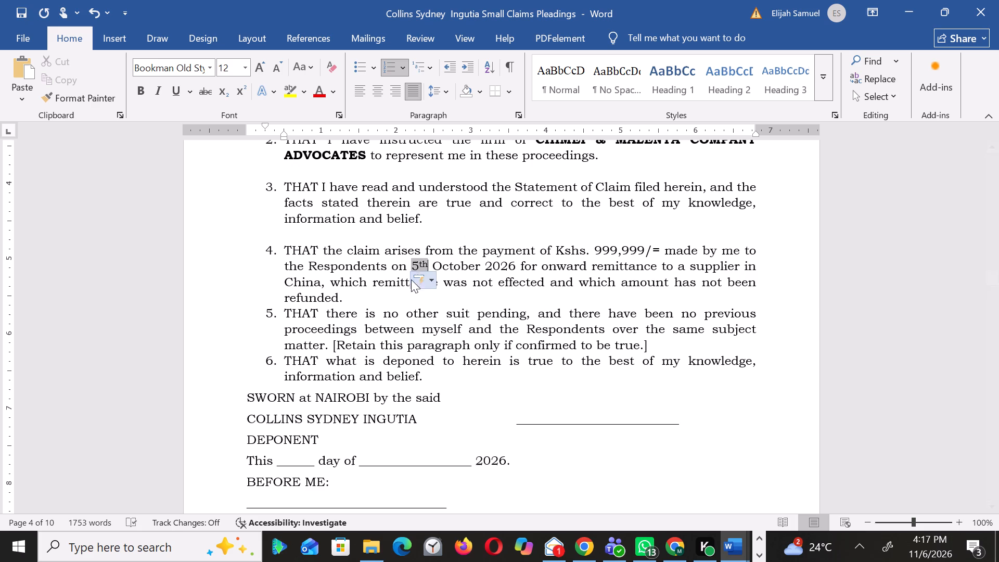
Insert a single unnumbered blank line between paragraphs 4 and 5, and dismiss the proofing mark on "effected" in paragraph 4.
click(351, 300)
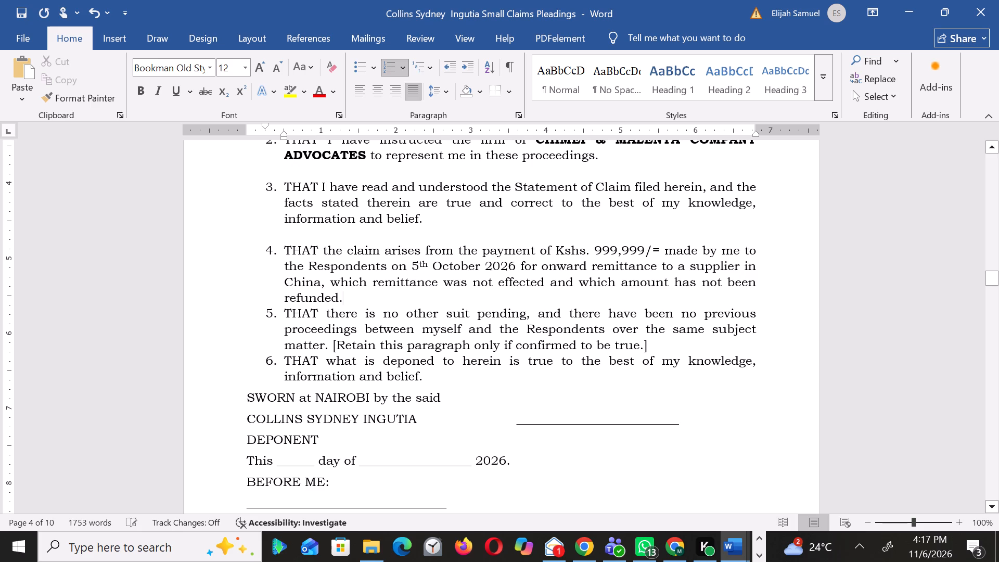
key(Return)
key(BackSpace)
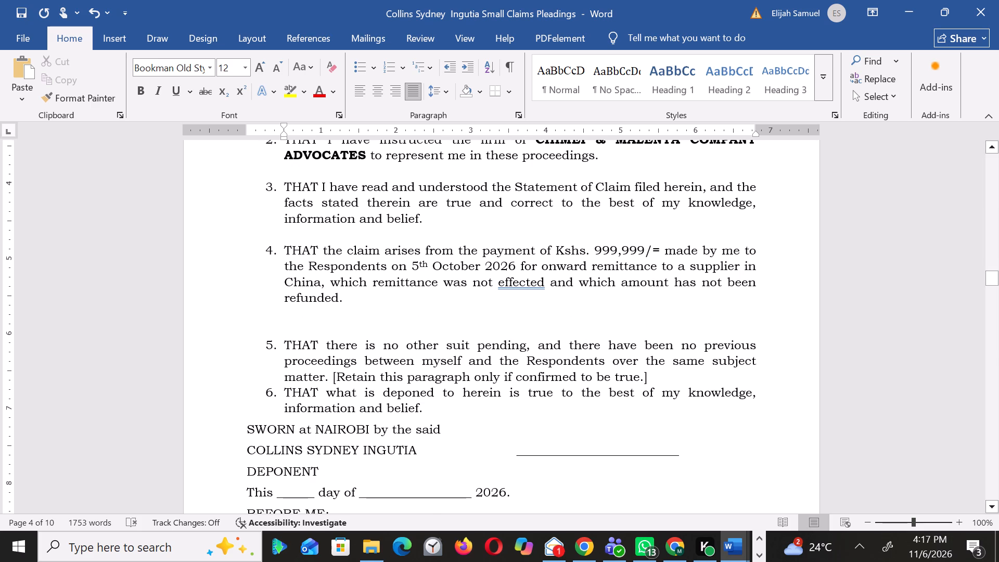
right_click(521, 284)
click(516, 318)
click(287, 308)
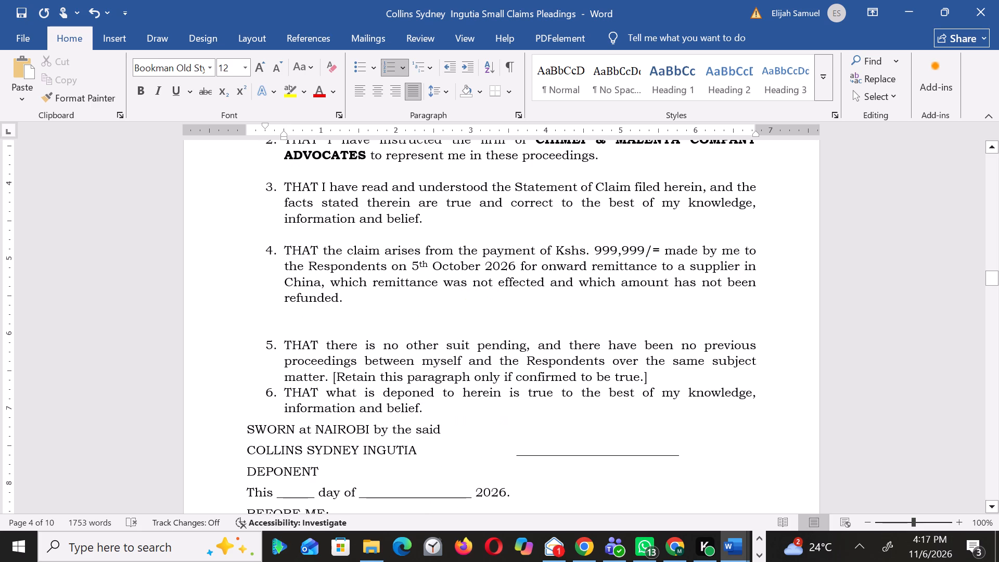
key(BackSpace)
key(BackSpace)
key(BackSpace)
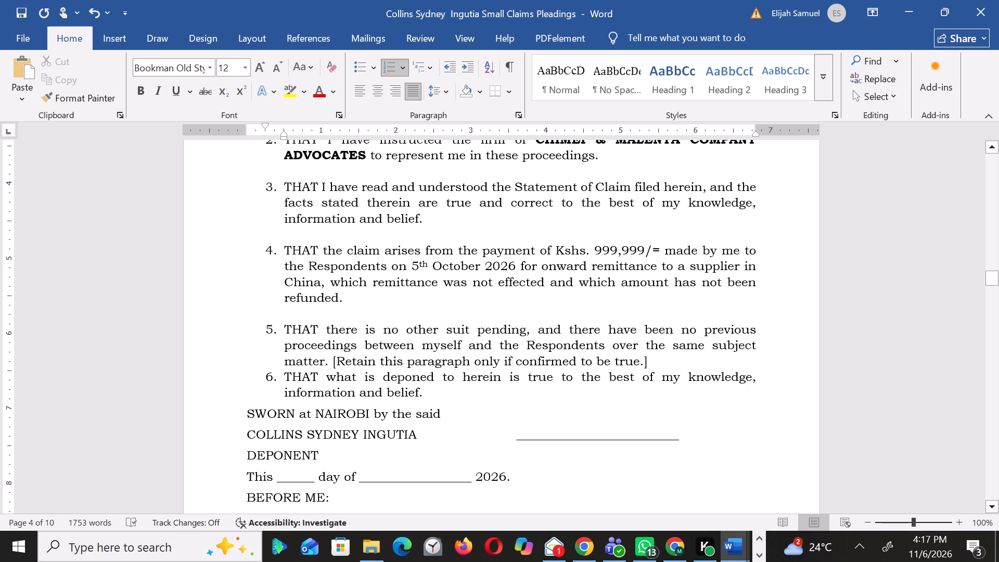
Delete the bracketed "Retain this paragraph only" note from paragraph 5, ignore the proofing mark on "effected" in paragraph 4, and save.
drag(331, 361, 665, 364)
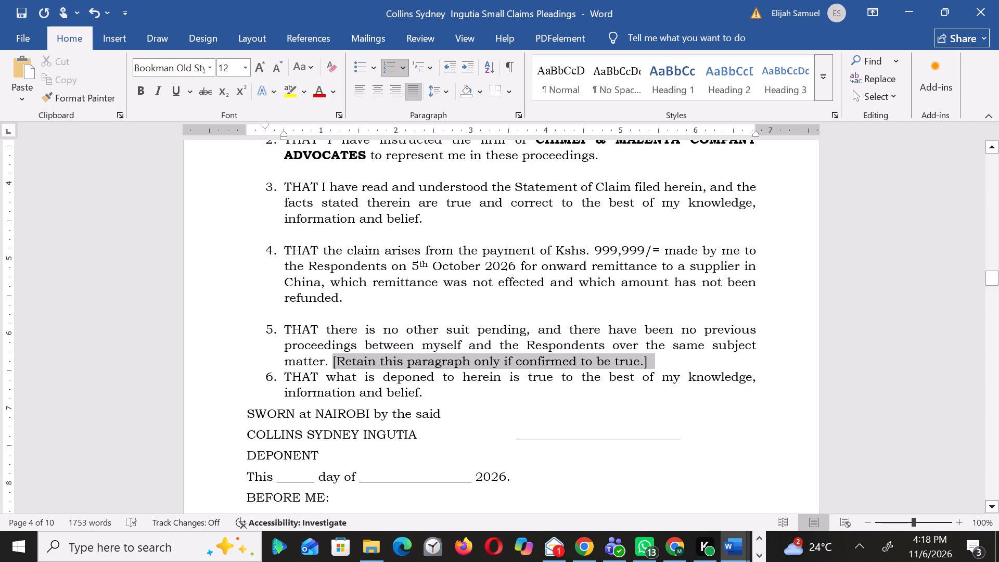
drag(665, 364, 667, 364)
key(BackSpace)
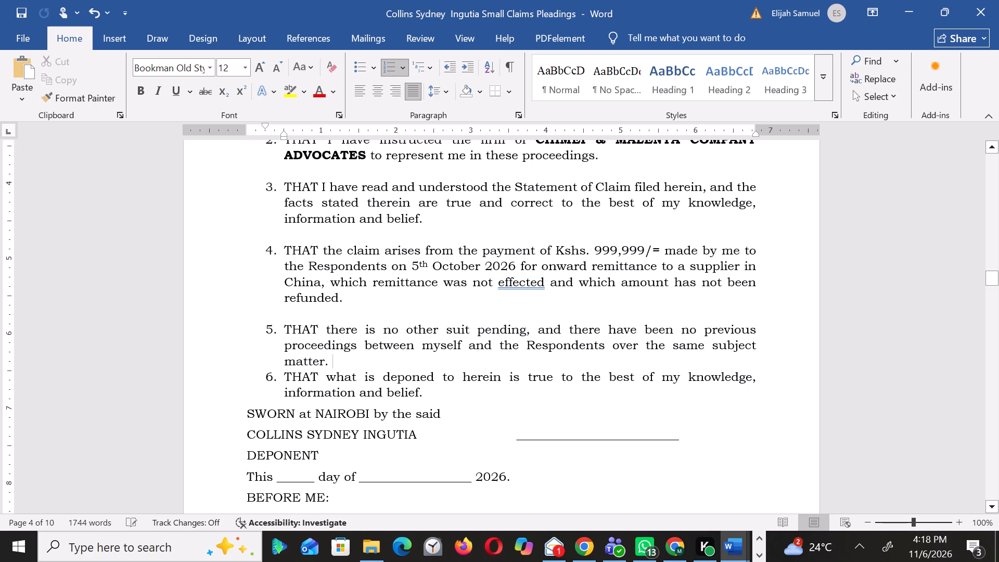
key(BackSpace)
right_click(527, 285)
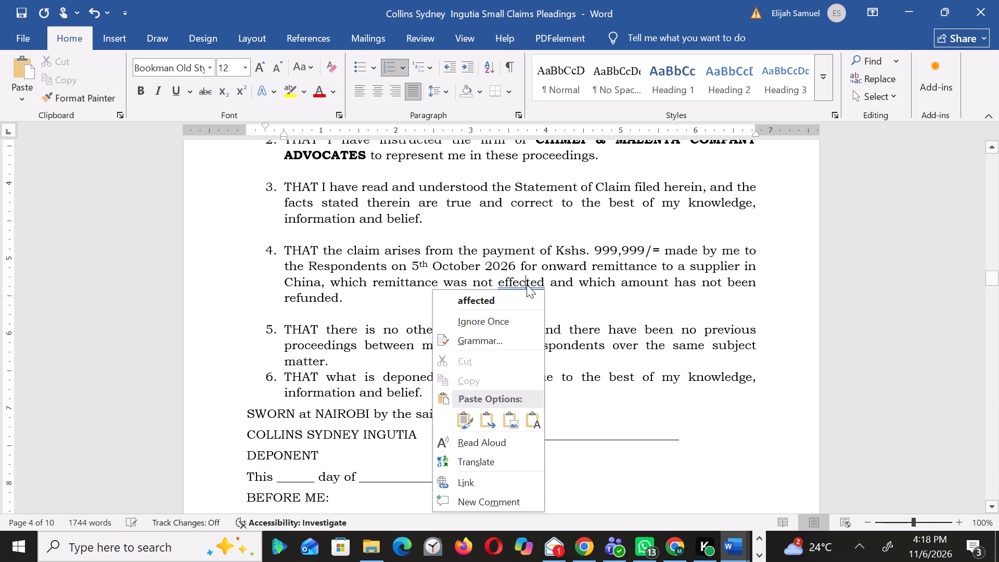
click(476, 321)
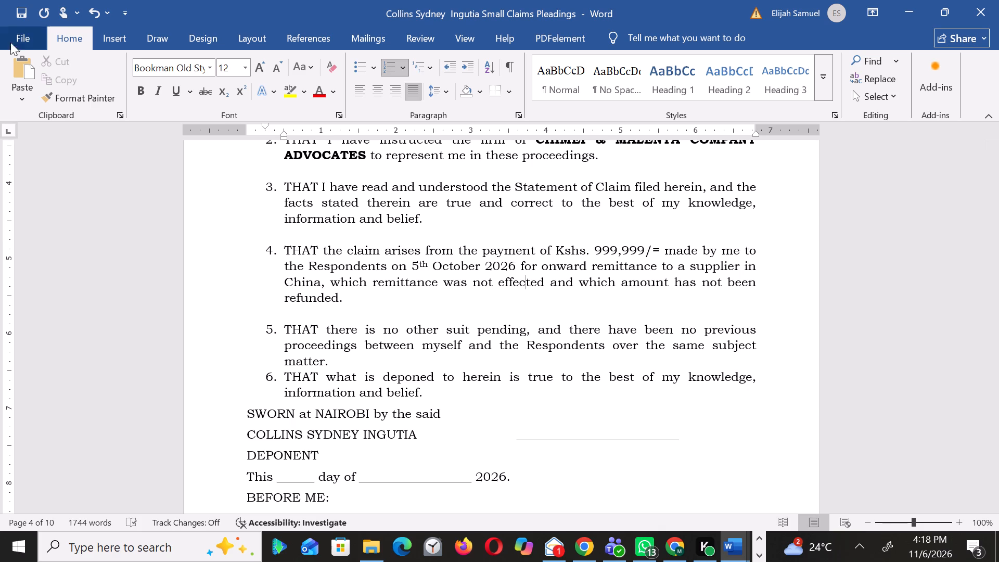
click(22, 8)
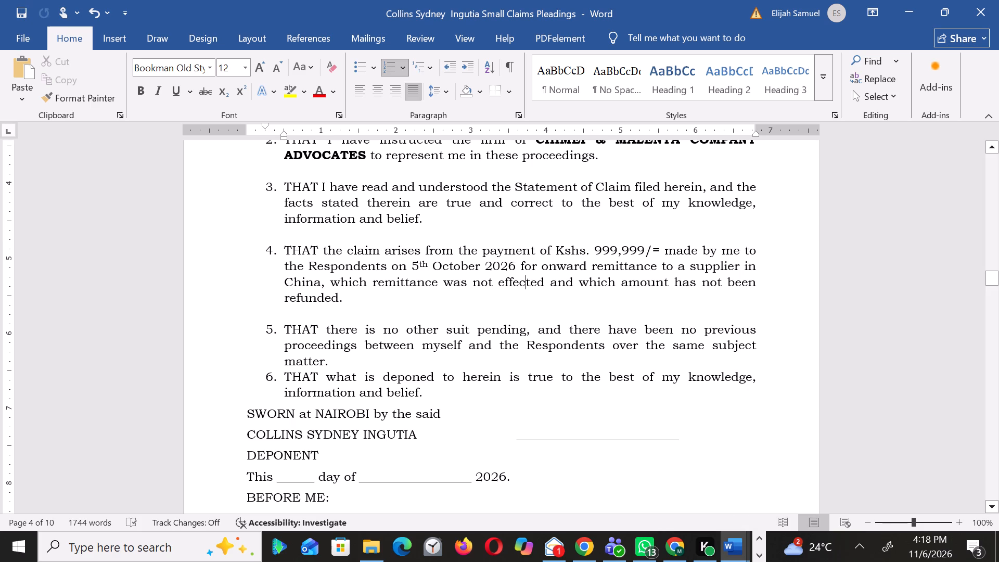
Insert a single unnumbered blank line between paragraphs 5 and 6, removing surplus spacing, and save the document.
click(335, 362)
key(Return)
key(BackSpace)
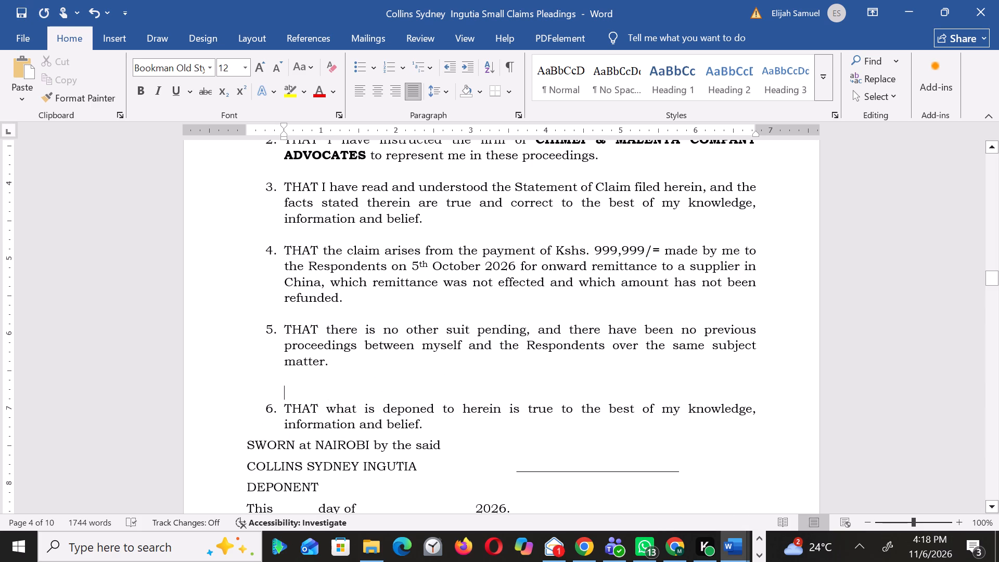
click(291, 374)
key(BackSpace)
key(BackSpace)
key(BackSpace)
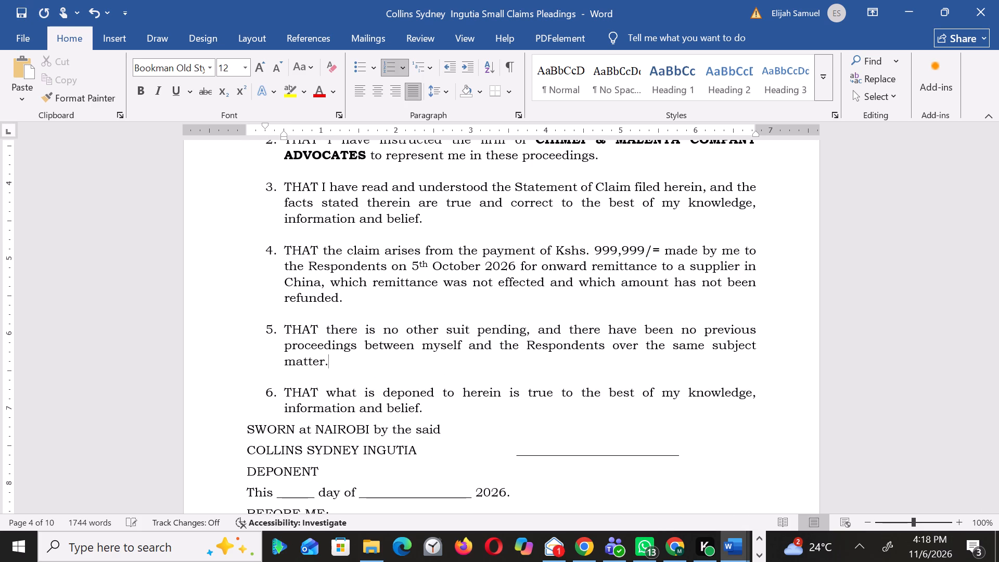
click(19, 10)
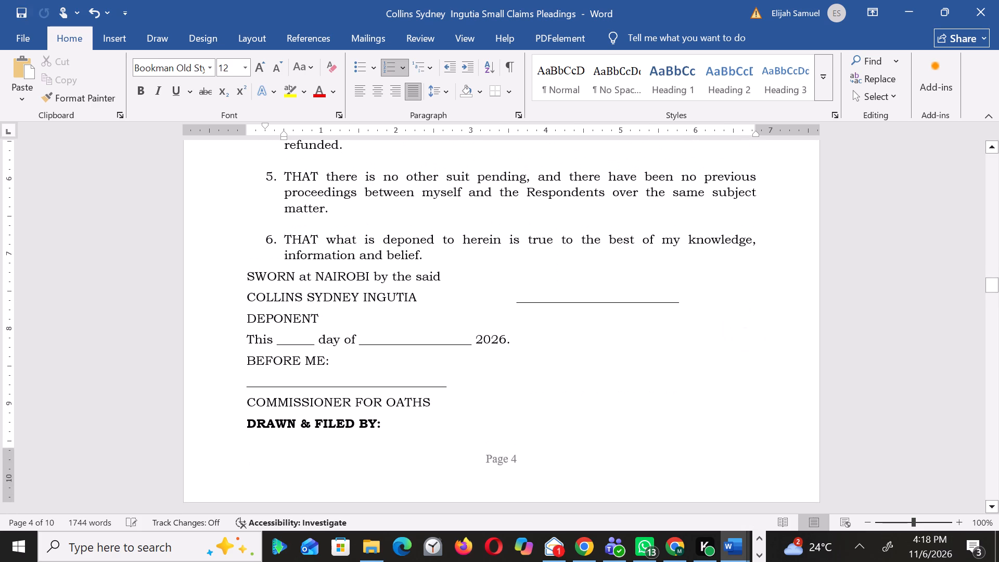
Bold "SWORN" and "NAIROBI" in the first line of the jurat and insert a blank line above it.
drag(246, 271, 300, 275)
click(306, 251)
click(319, 290)
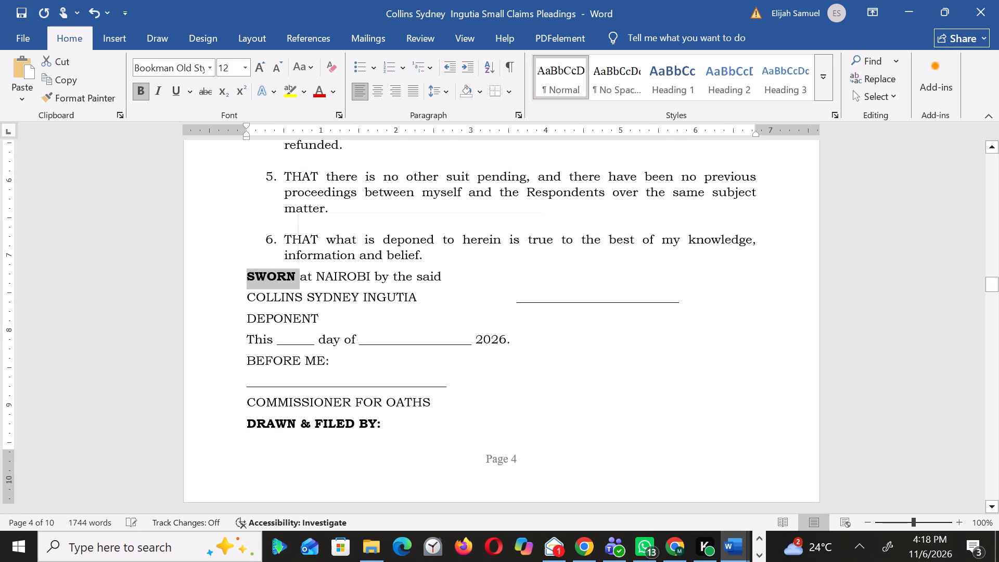
click(240, 276)
key(Return)
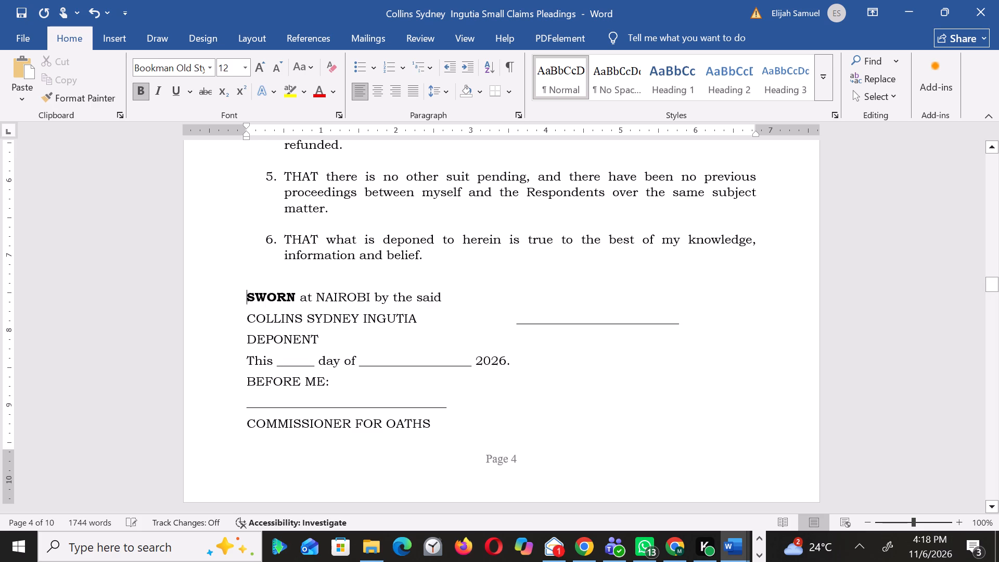
drag(316, 296, 368, 298)
click(377, 271)
click(361, 288)
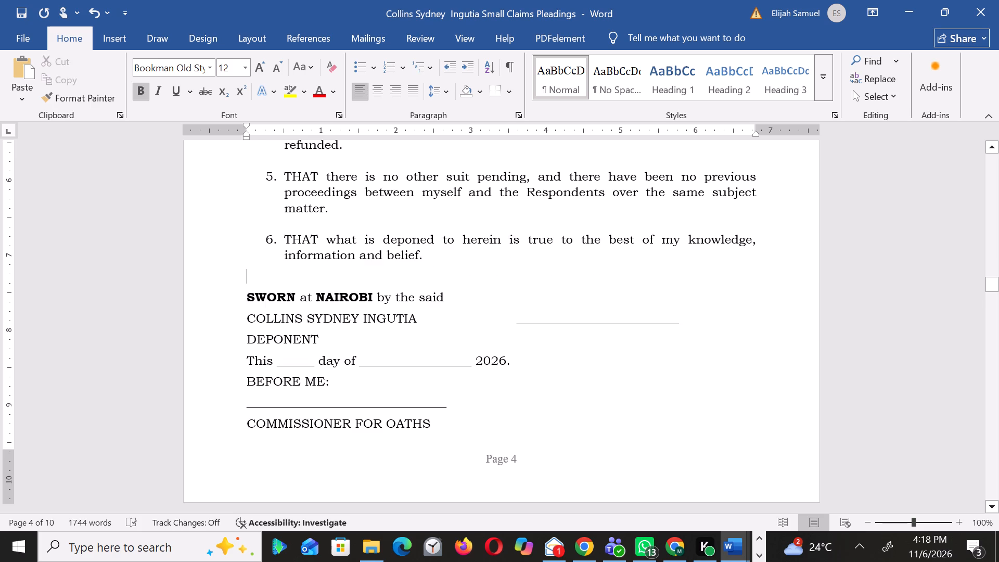
Add a space and closing bracket after "by the said" in the jurat, ignoring the proofing mark on it.
drag(451, 298, 451, 304)
key(space)
text())
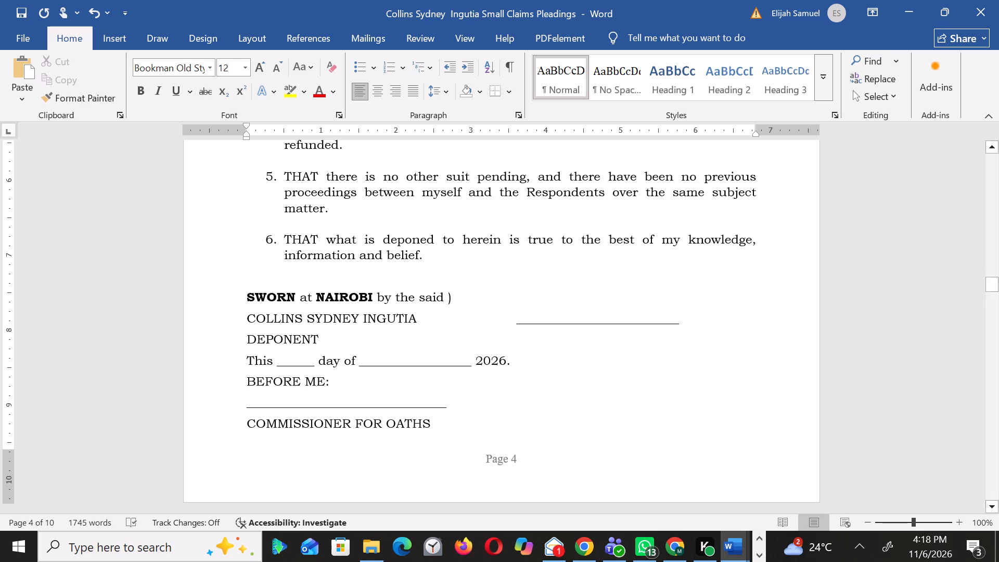
click(419, 321)
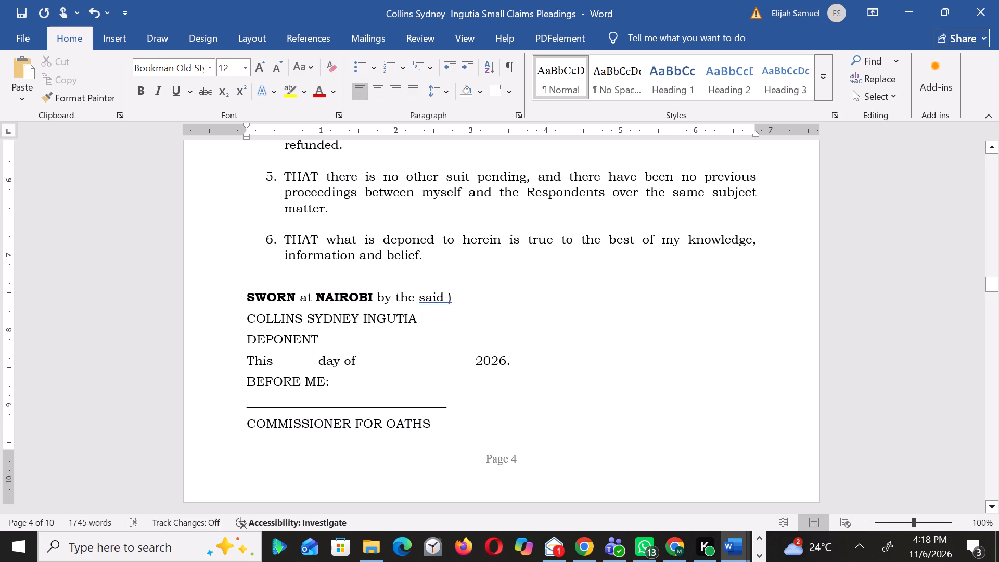
right_click(436, 297)
click(414, 312)
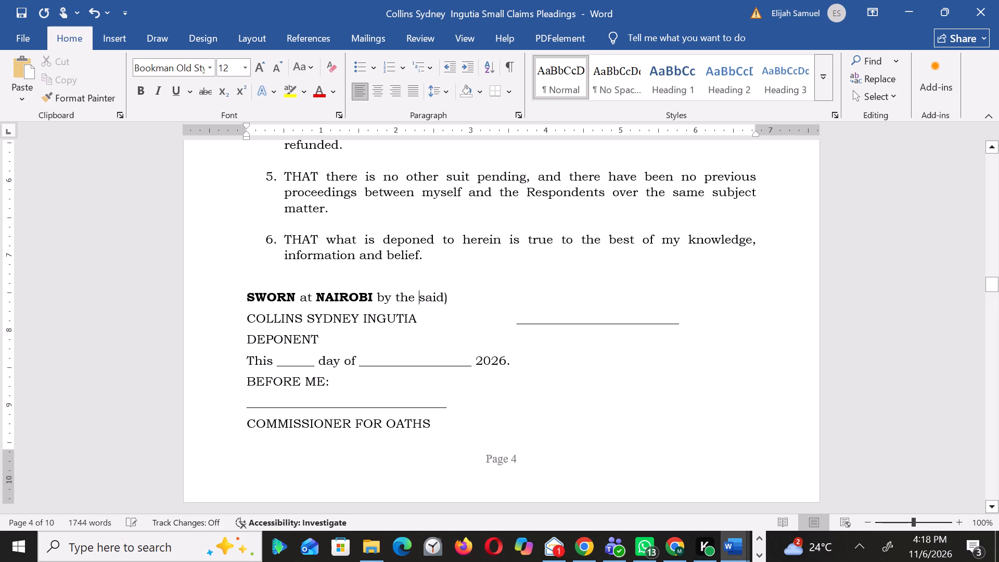
click(444, 301)
key(space)
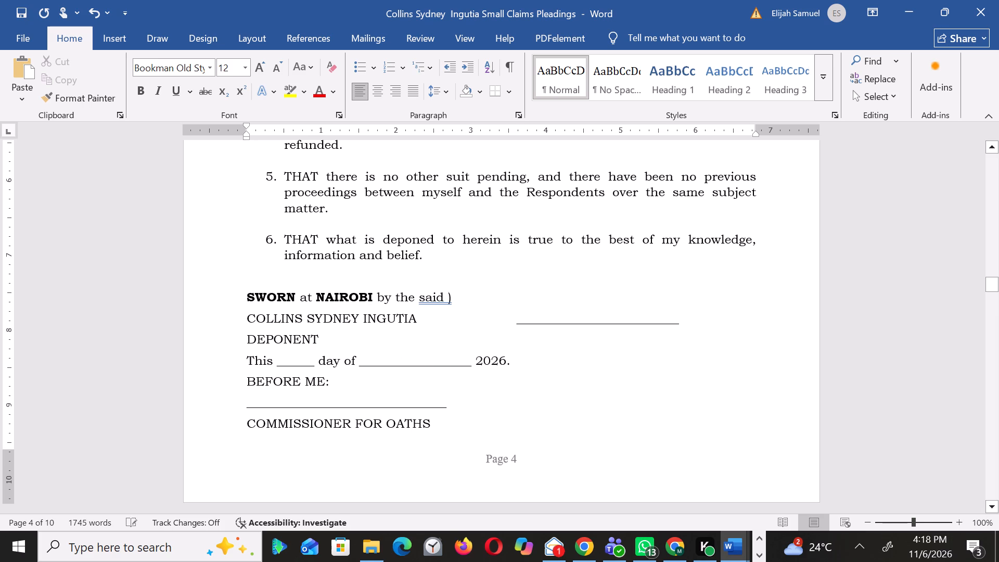
right_click(431, 301)
click(414, 335)
Add a closing bracket after the deponent's name in the jurat, spaced to align with the bracket on the line above.
drag(418, 316, 430, 345)
key(space)
key(space)
key(space)
key(space)
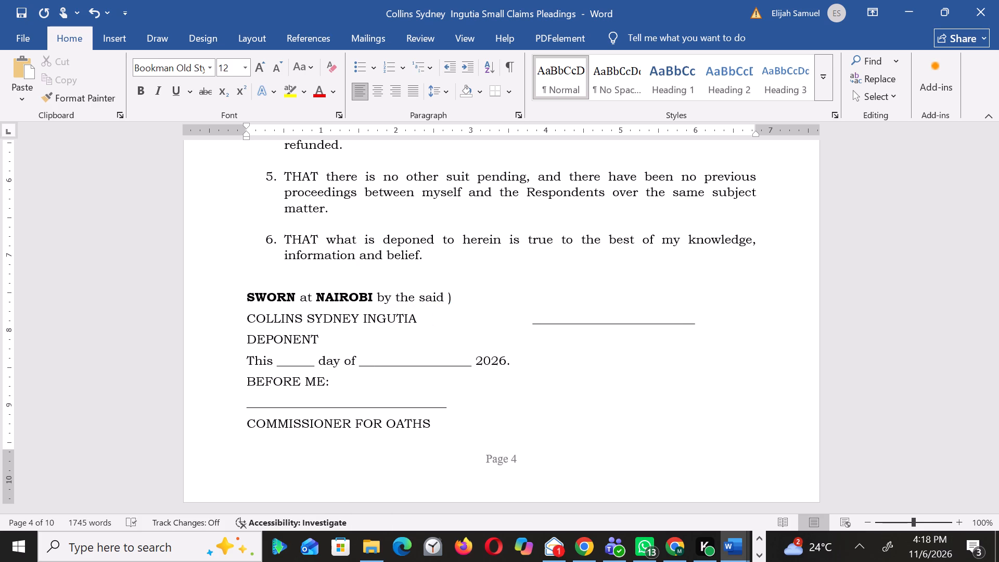
key(space)
key(space)
key(space)
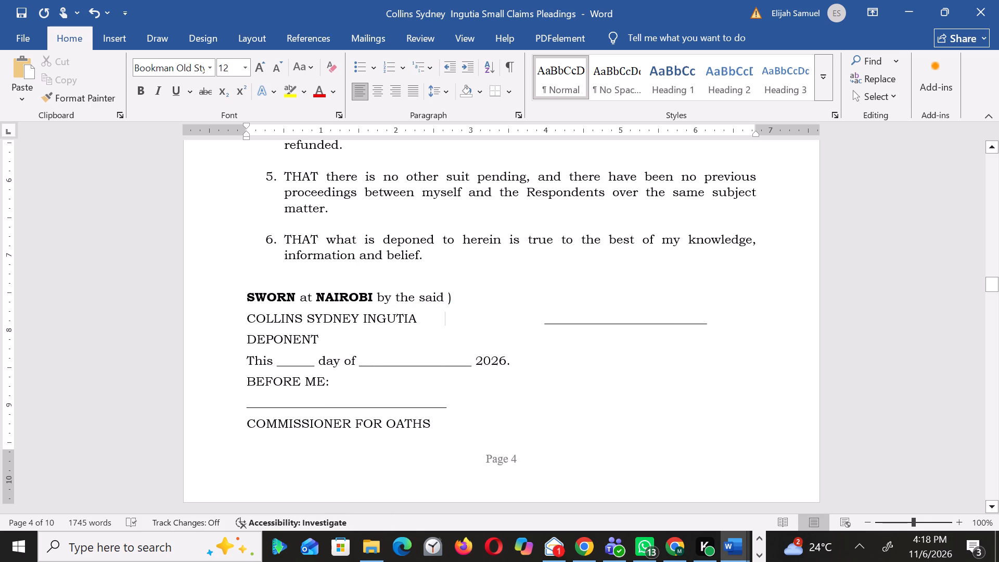
key(shift+parenright)
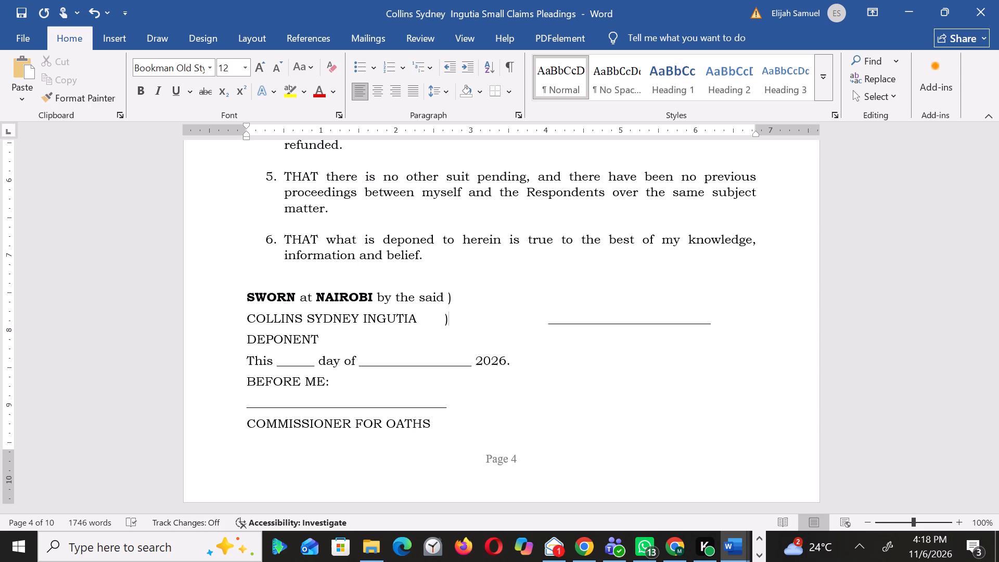
click(442, 322)
key(space)
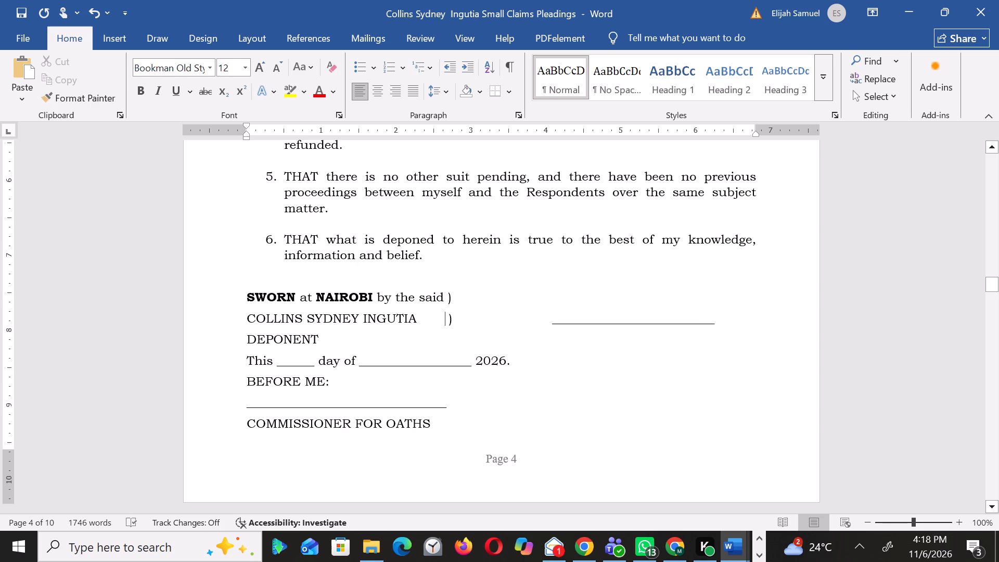
Delete the "DEPONENT" line beneath the deponent's name in the jurat.
click(246, 340)
drag(245, 333, 322, 334)
key(BackSpace)
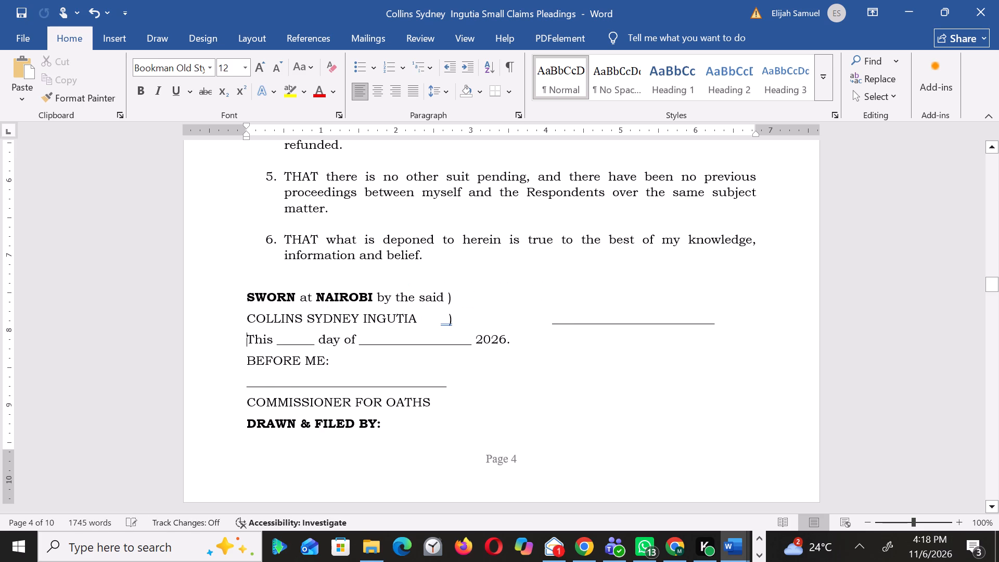
Replace the underscored blank between "This" and "day of" in the jurat with a dotted blank.
drag(319, 337, 319, 349)
key(BackSpace)
key(BackSpace)
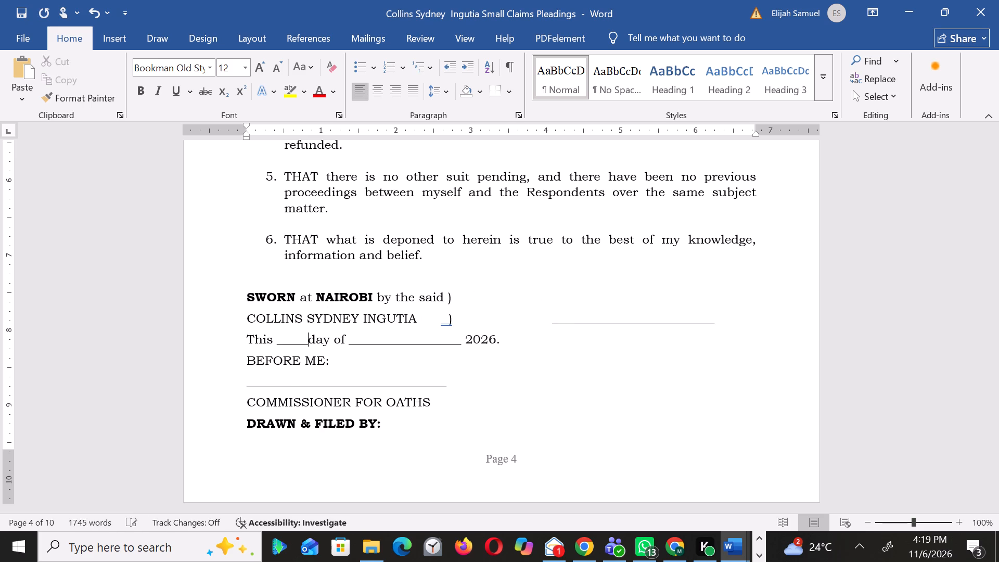
key(BackSpace)
key(BackSpace)
key(BackSpace)
key(BackSpace)
key(BackSpace)
key(BackSpace)
text(......)
text(....)
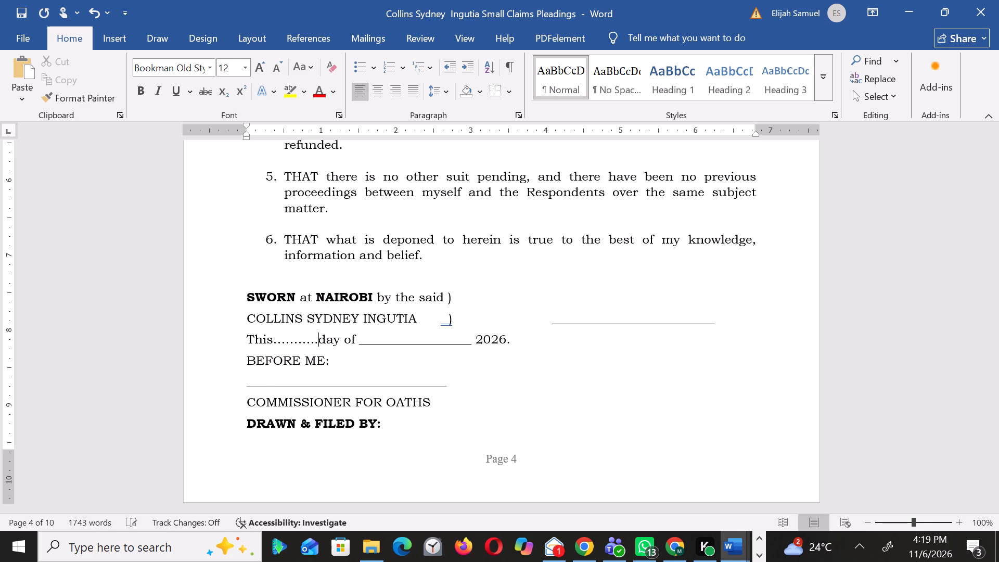
Replace the underscored blank between "day of" and "2026" in the jurat with a dotted blank.
click(480, 339)
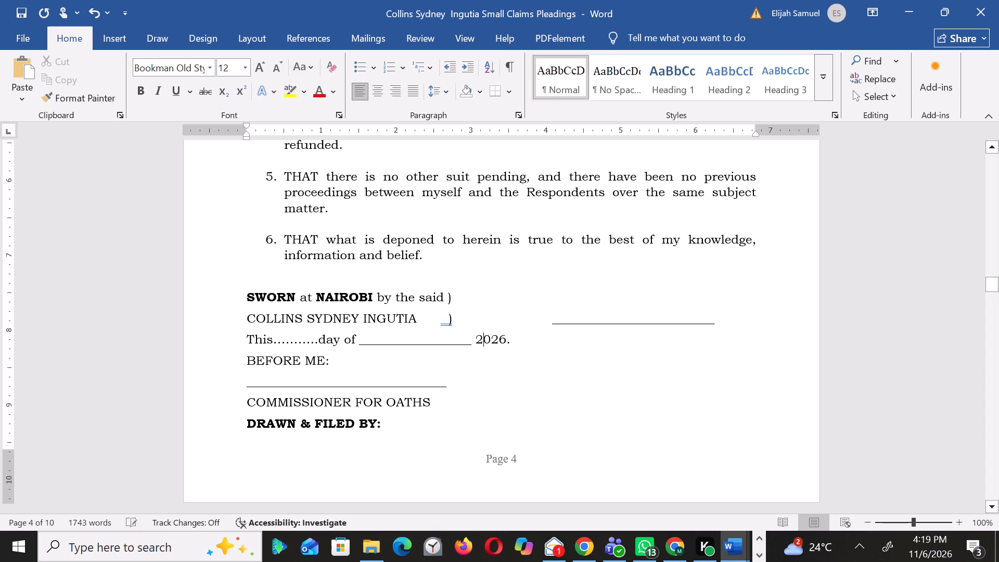
click(476, 344)
key(BackSpace)
key(BackSpace)
key(BackSpace)
key(BackSpace)
key(BackSpace)
key(BackSpace)
key(BackSpace)
key(BackSpace)
key(BackSpace)
key(BackSpace)
key(BackSpace)
key(BackSpace)
key(BackSpace)
key(BackSpace)
key(BackSpace)
key(BackSpace)
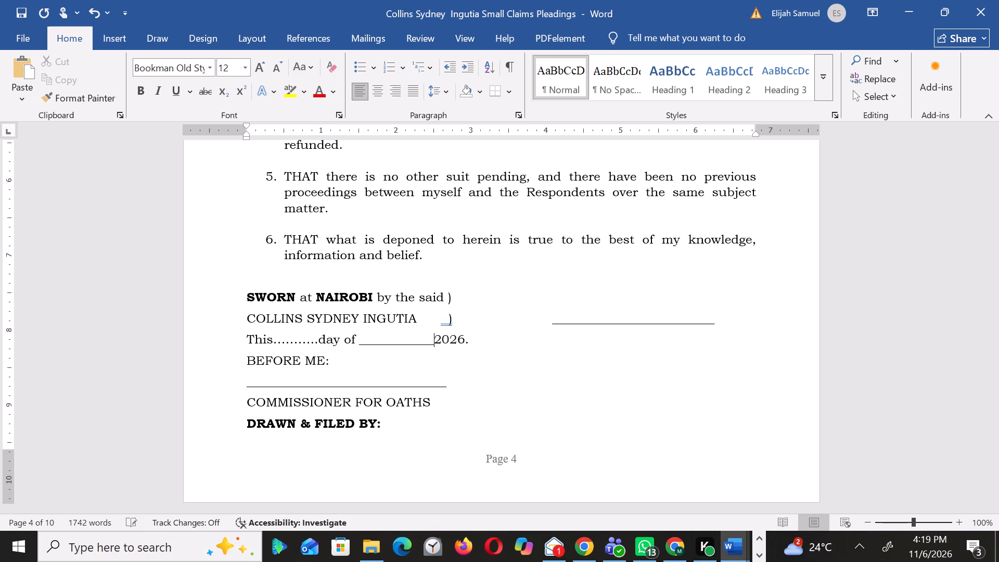
key(BackSpace)
key(BackSpace)
key(BackSpace)
key(BackSpace)
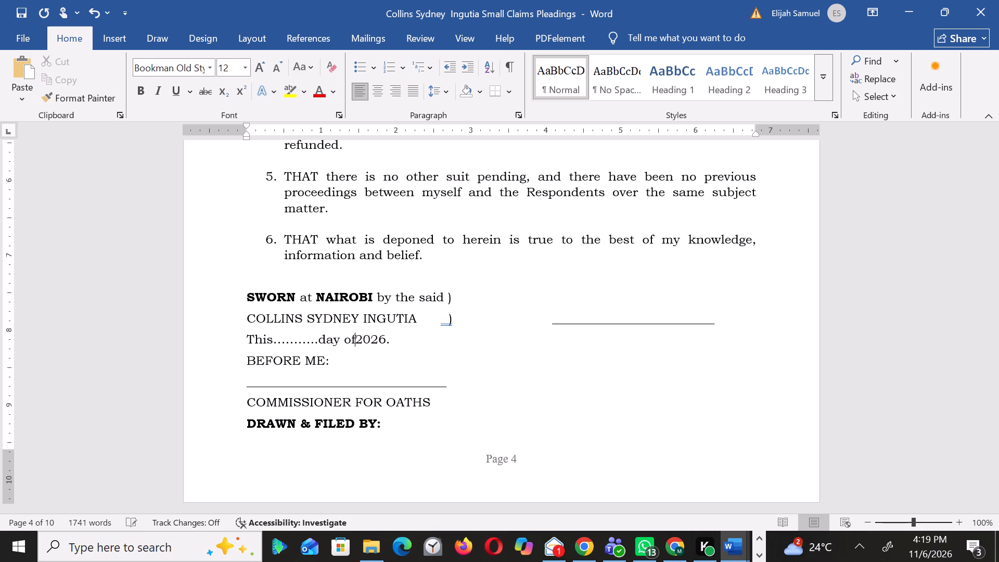
text(...........)
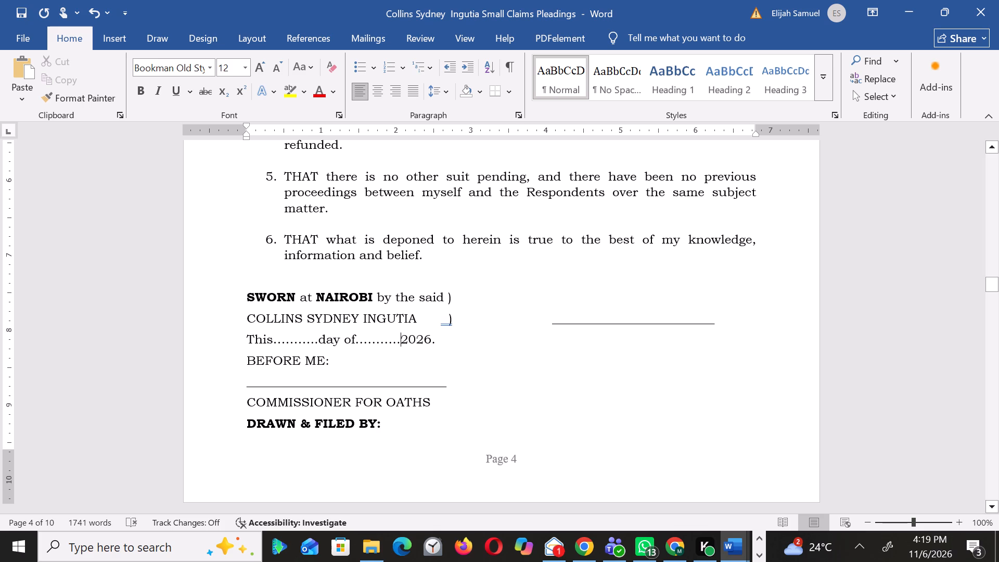
Add a closing bracket after "2026." in the jurat, spaced to align with the brackets above.
click(443, 335)
key(space)
key(space)
key(space)
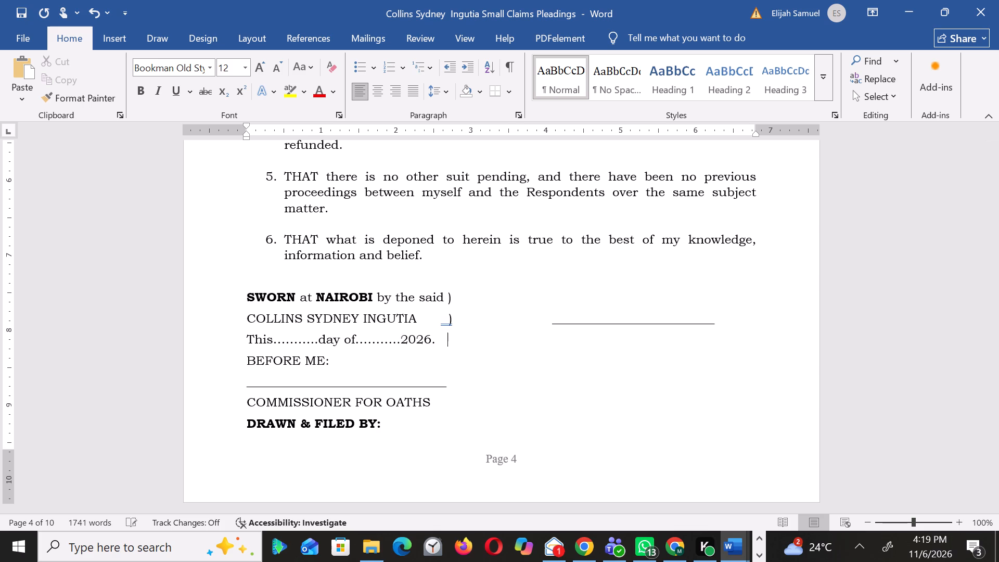
key(shift+parenright)
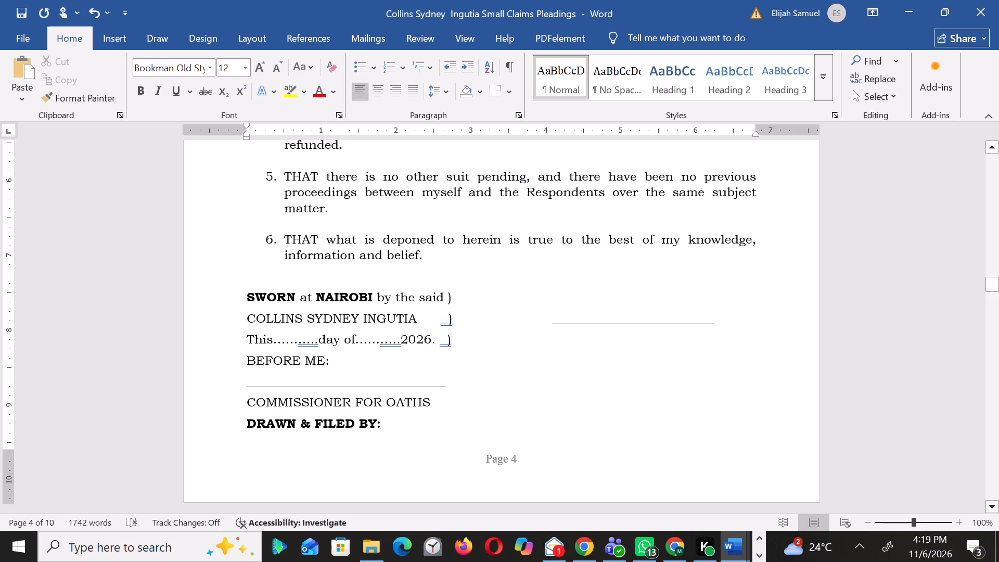
Ignore the proofing mark on the closing bracket beside the deponent's name.
right_click(445, 322)
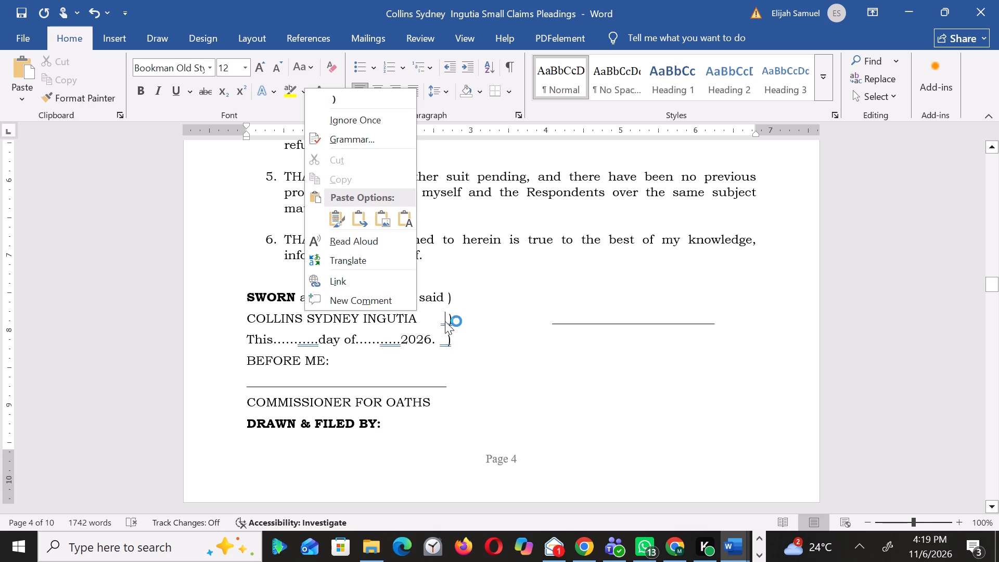
click(369, 120)
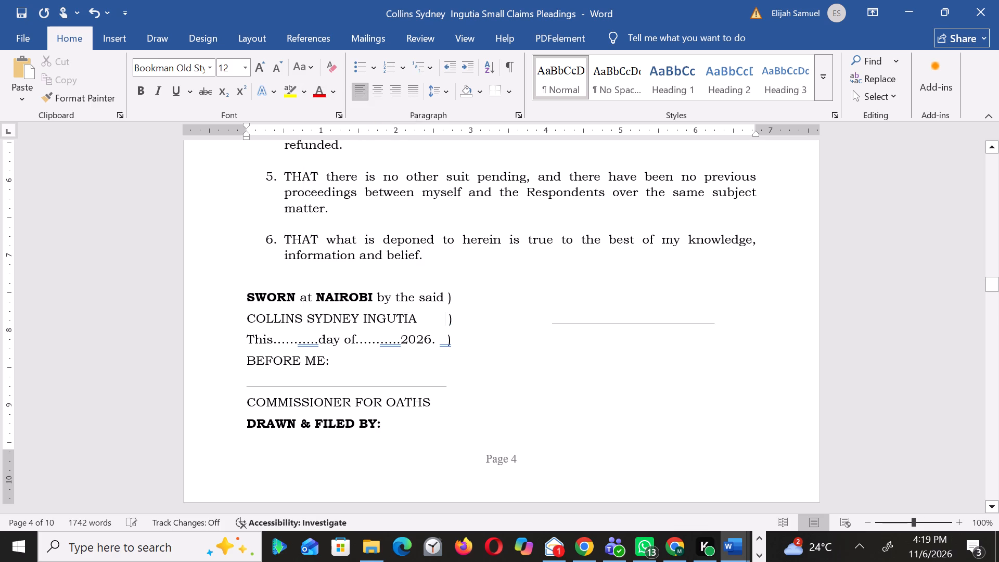
Ignore the proofing marks on the closing bracket and both dotted blanks in the jurat's date line.
right_click(447, 346)
click(430, 134)
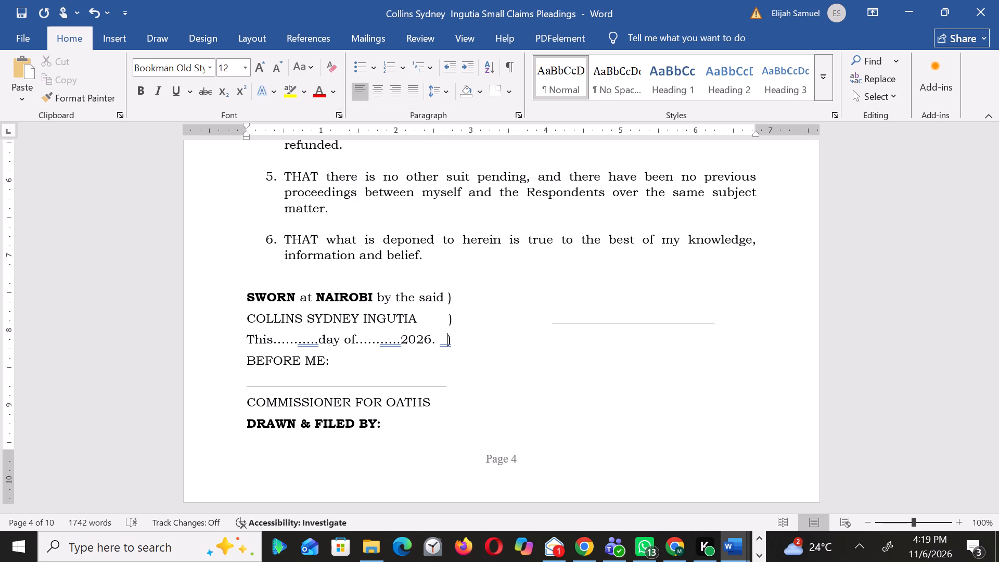
right_click(392, 342)
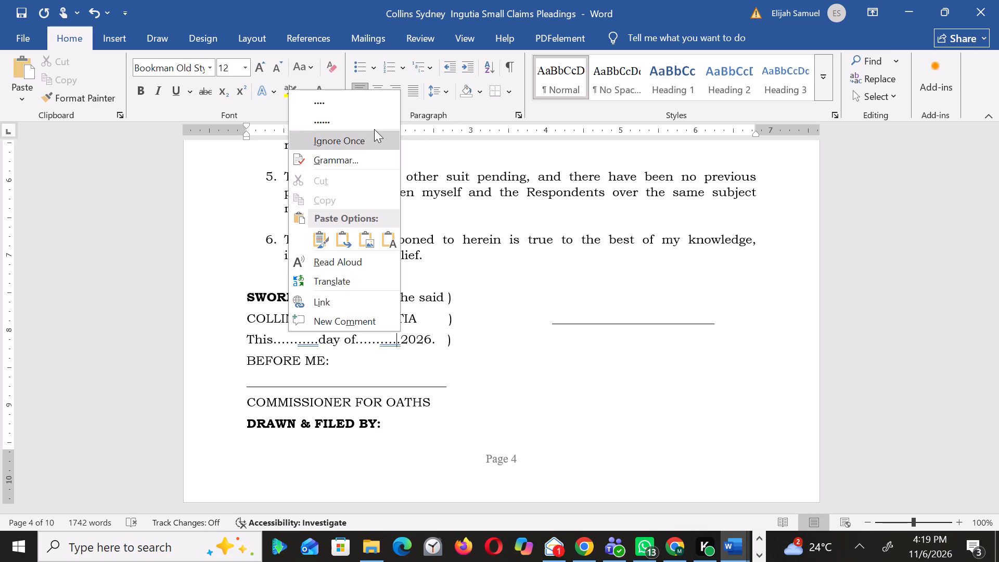
click(375, 140)
right_click(311, 341)
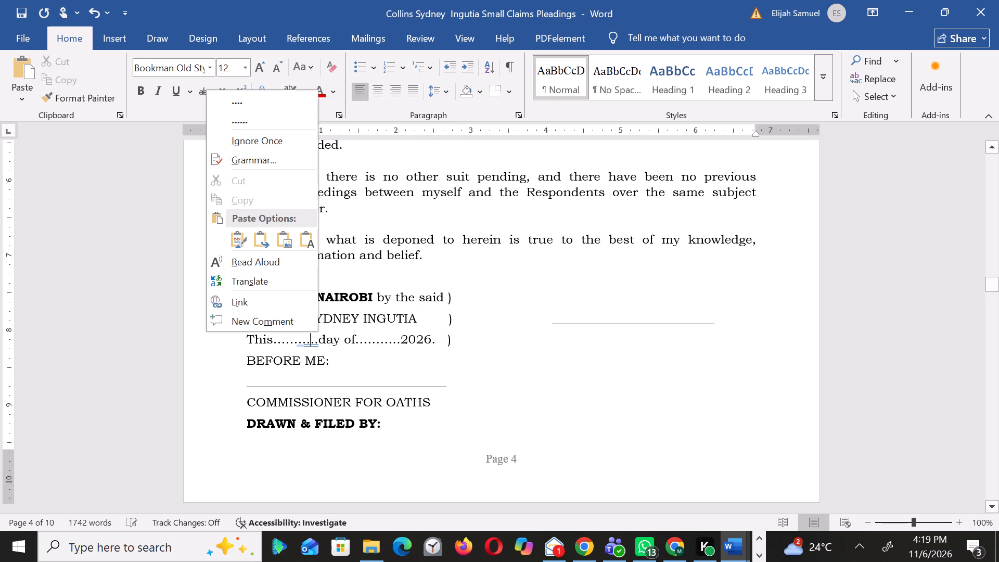
click(289, 137)
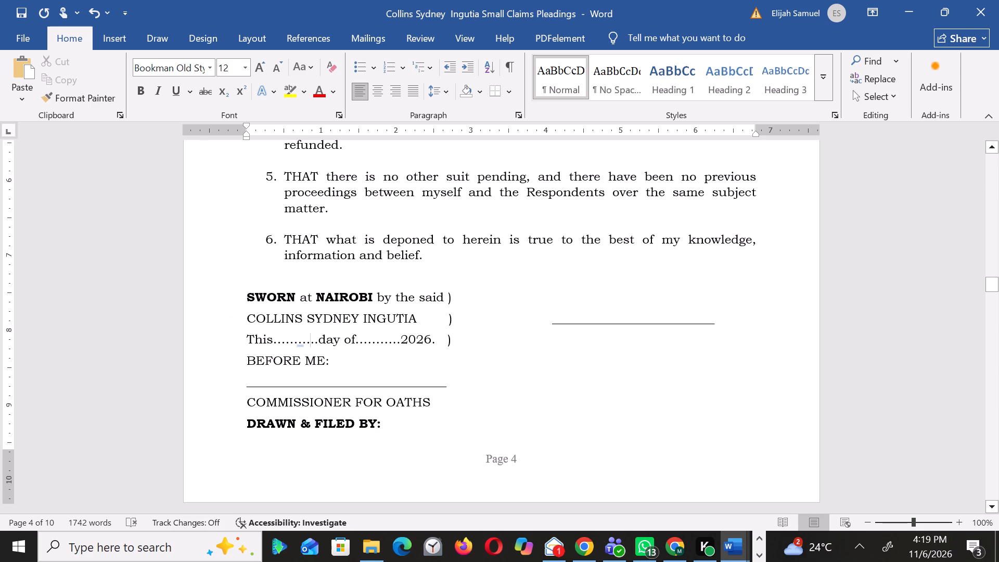
Replace the underscored signature line above "COMMISSIONER FOR OATHS" with two blank lines.
drag(251, 387, 453, 384)
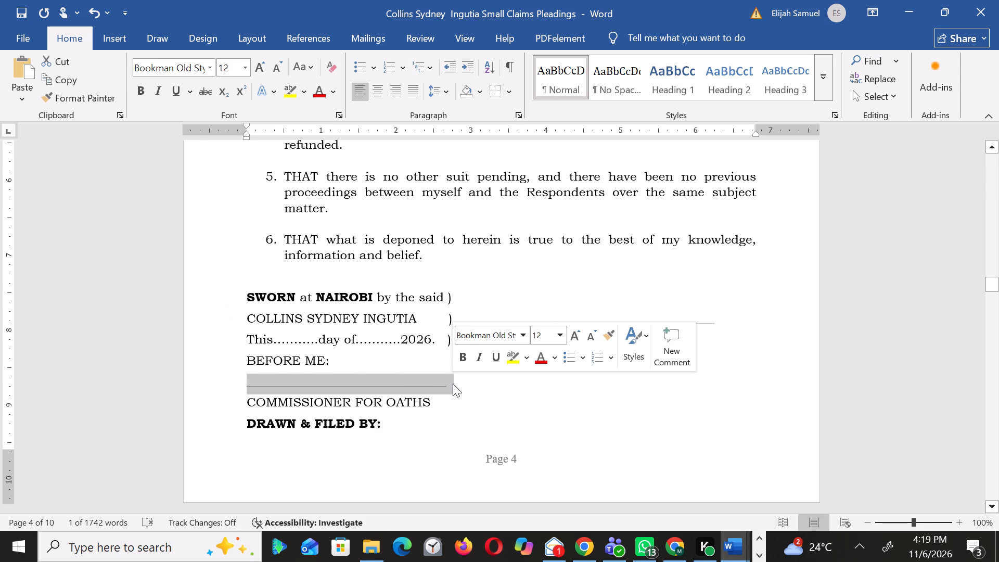
key(BackSpace)
key(Return)
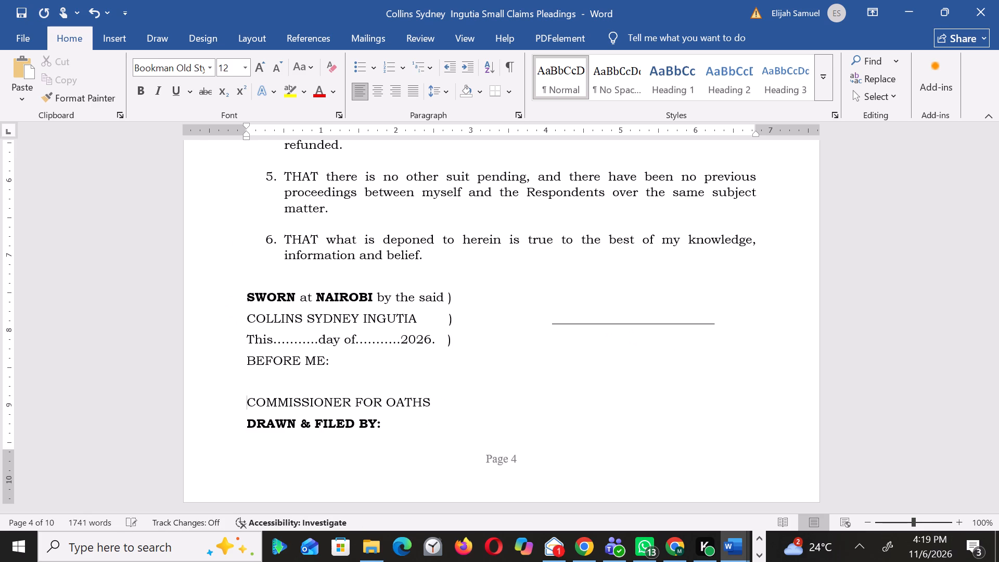
key(Return)
key(Return)
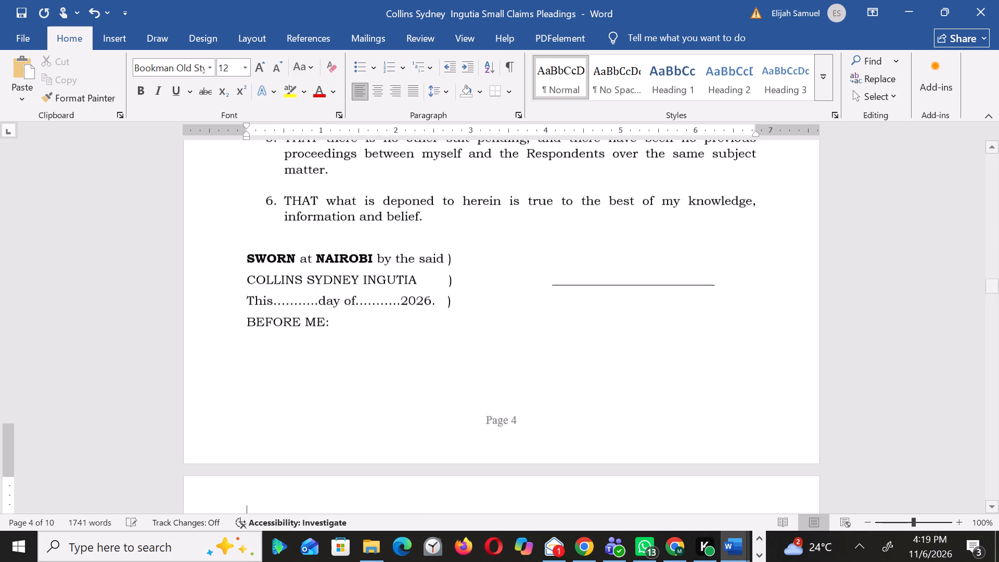
key(BackSpace)
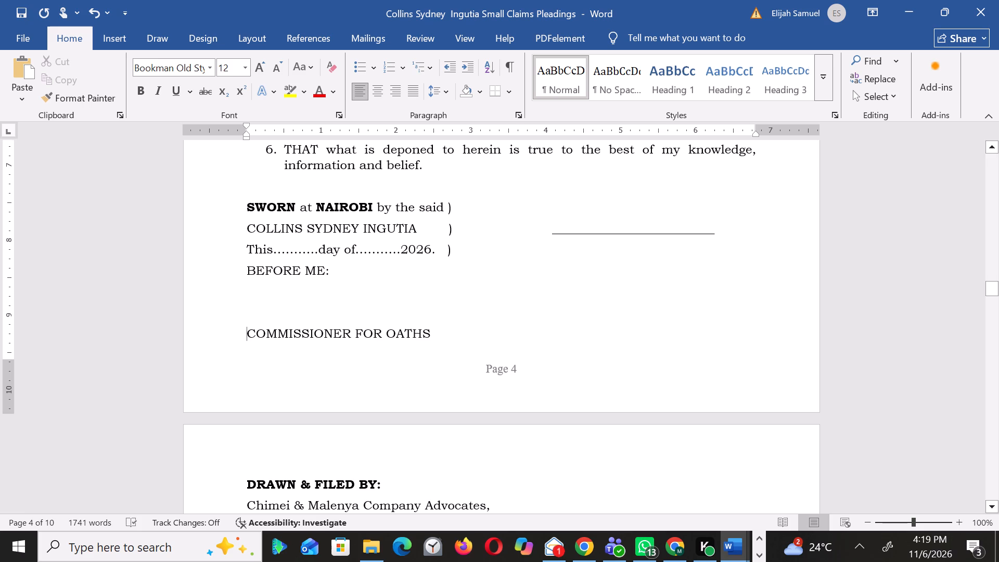
Save the document.
click(17, 7)
Add a closing bracket after "BEFORE ME:" in the jurat, spaced to align with the brackets above.
click(353, 280)
key(space)
key(space)
key(space)
key(space)
key(space)
key(space)
key(space)
key(space)
key(space)
key(space)
key(space)
key(space)
key(space)
key(space)
key(space)
key(space)
key(space)
key(space)
key(space)
key(space)
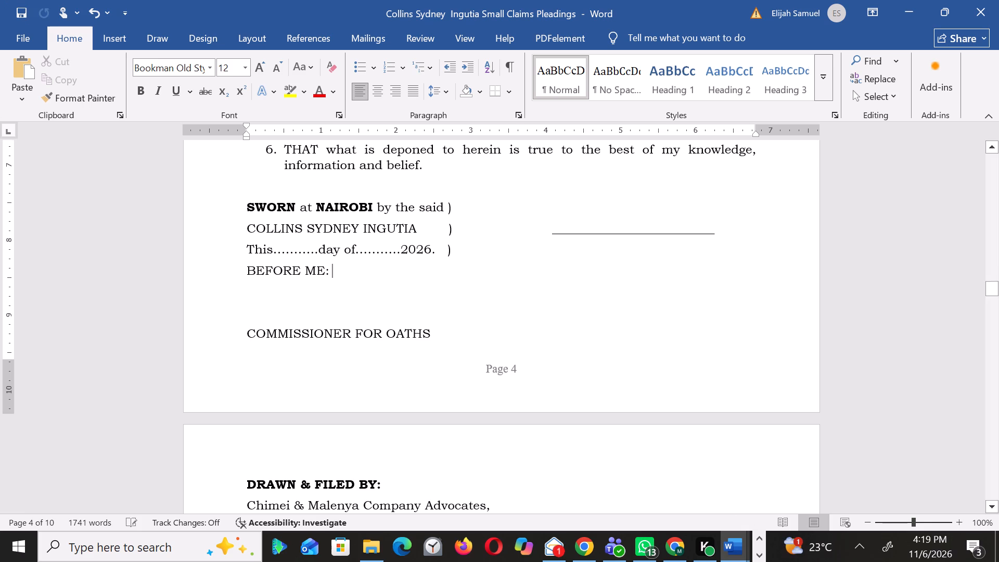
key(space)
key(space)
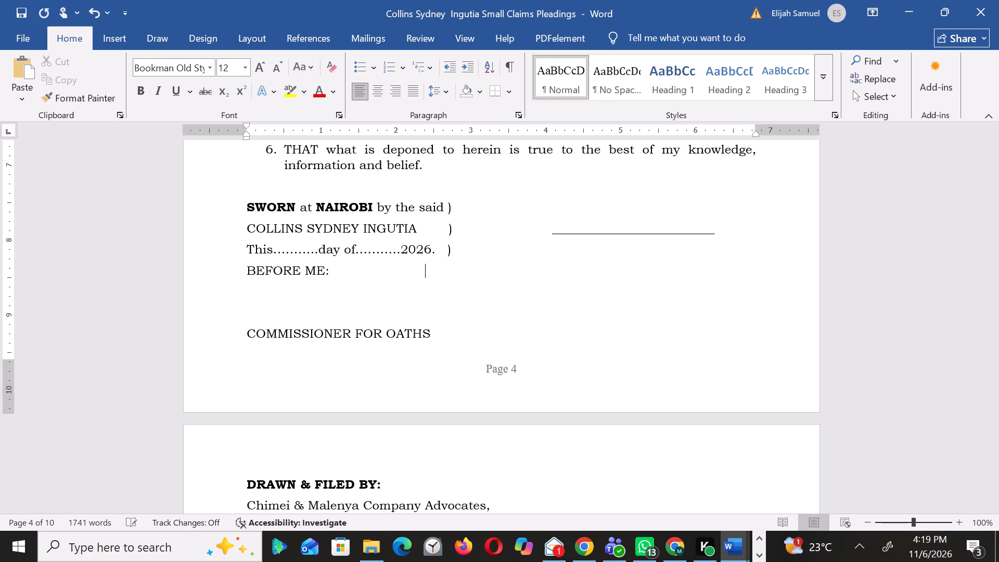
key(space)
key(space)
key(space)
key(space)
key(shift+parenright)
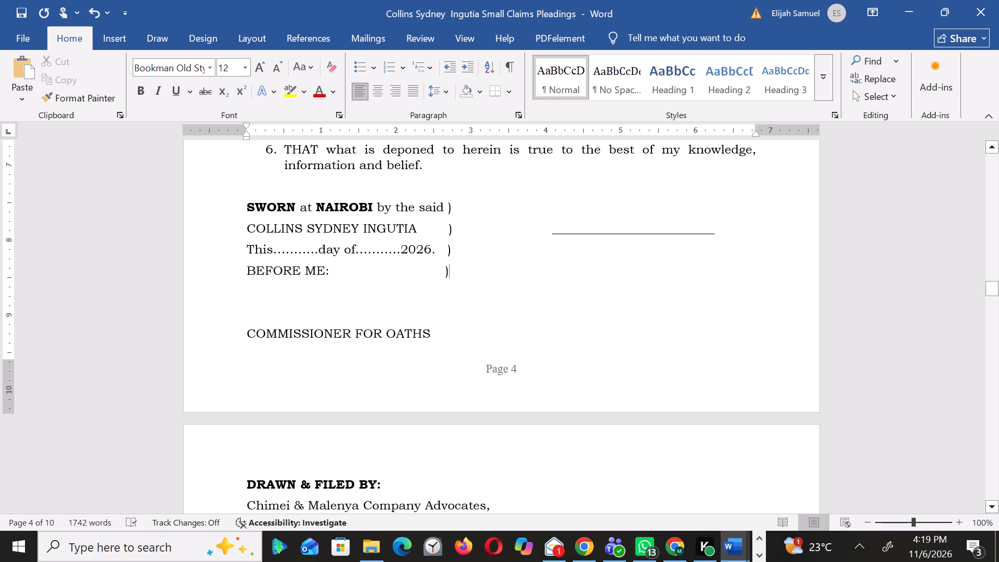
click(446, 271)
key(space)
Indent the first blank line below "BEFORE ME:" with five spaces and save the document.
click(258, 301)
key(space)
key(space)
key(space)
key(space)
key(space)
click(16, 5)
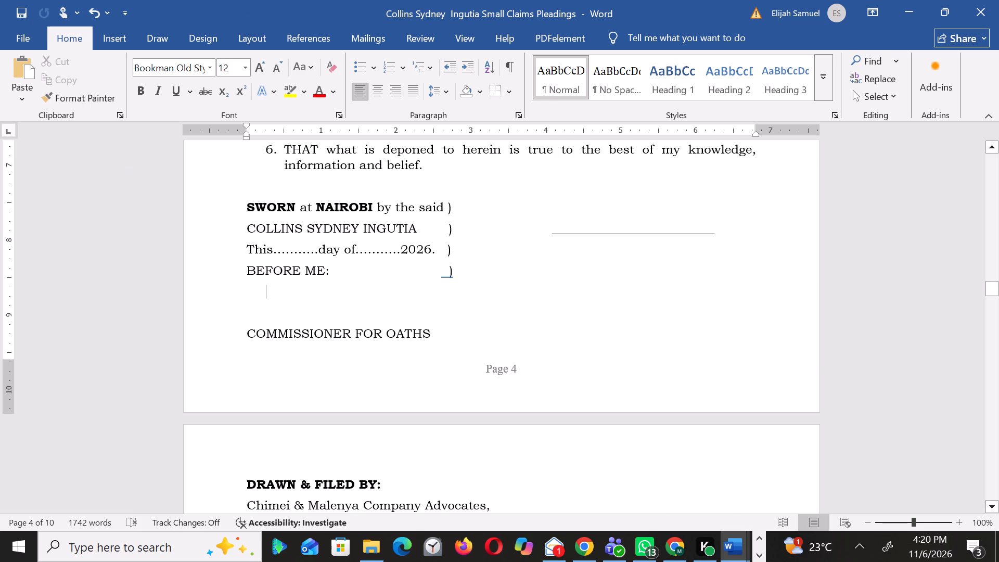
Ignore the proofing mark on the closing bracket beside "BEFORE ME:".
right_click(445, 277)
click(271, 307)
Add a closing bracket on the first blank line below "BEFORE ME:", spaced to align with the brackets above.
click(249, 303)
key(space)
key(space)
key(space)
key(space)
key(space)
key(space)
key(space)
key(space)
key(space)
key(space)
key(space)
key(space)
key(space)
key(space)
key(space)
key(space)
key(space)
key(space)
key(space)
key(space)
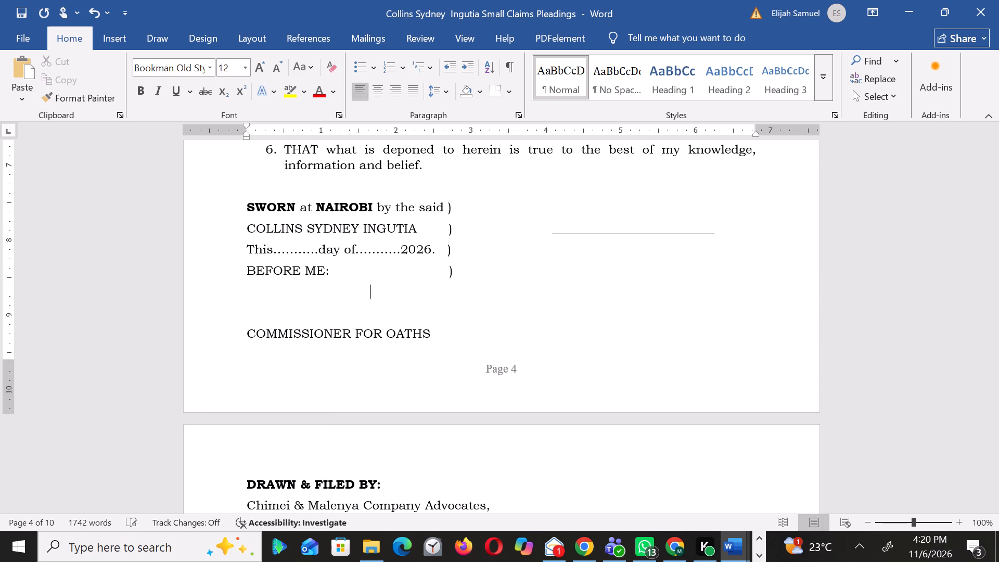
key(space)
key(shift+parenright)
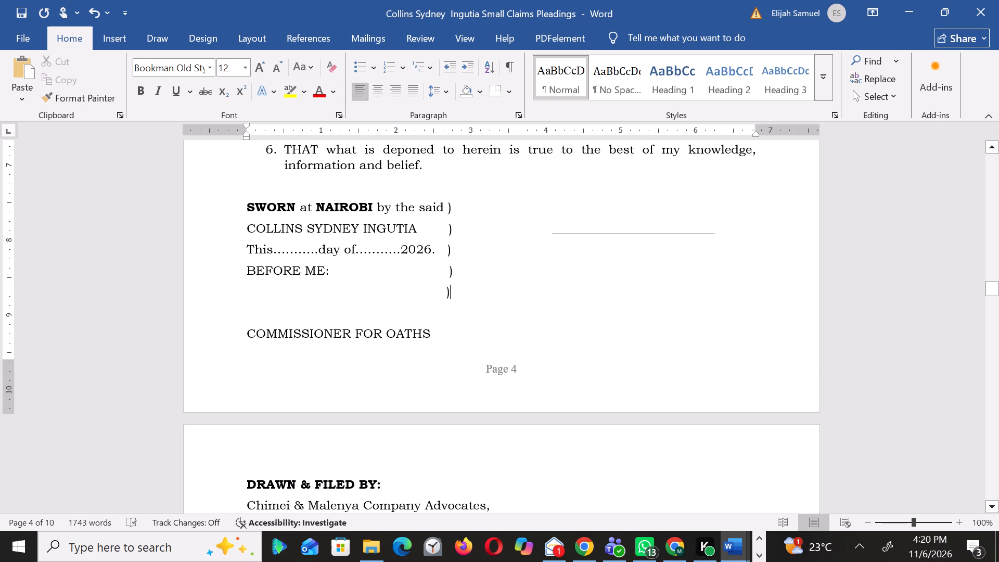
Add a closing bracket on the second blank line below "BEFORE ME:", spaced to align with the brackets above.
click(250, 317)
key(space)
key(space)
key(space)
key(space)
key(space)
key(space)
key(space)
key(space)
key(space)
key(space)
key(space)
key(space)
key(space)
key(space)
key(space)
key(space)
key(space)
key(space)
key(space)
key(space)
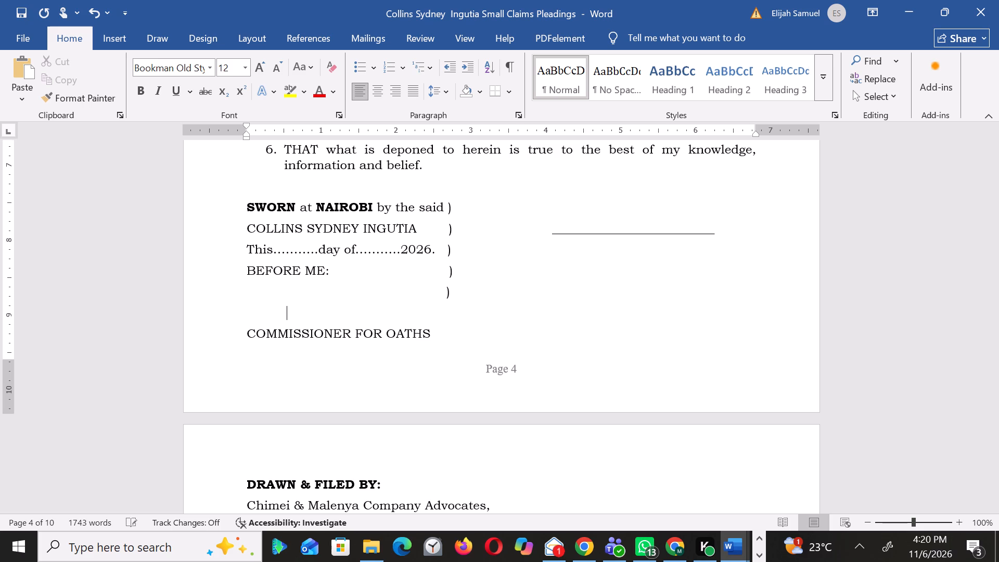
key(space)
key(space)
key(space)
key(space)
key(space)
key(space)
key(space)
key(space)
key(space)
key(space)
key(space)
key(space)
key(space)
key(space)
key(space)
key(space)
key(space)
key(space)
key(space)
key(space)
key(space)
key(space)
key(space)
key(shift+parenright)
Add a closing bracket after "COMMISSIONER FOR OATHS" in the jurat, spaced to align with the brackets above.
click(438, 333)
key(space)
key(space)
key(space)
key(space)
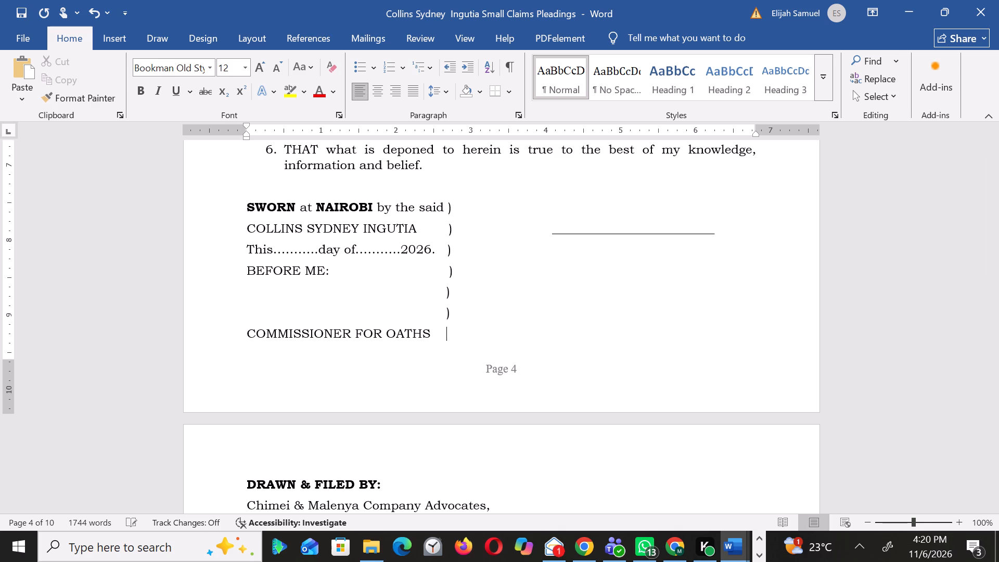
key(shift+parenright)
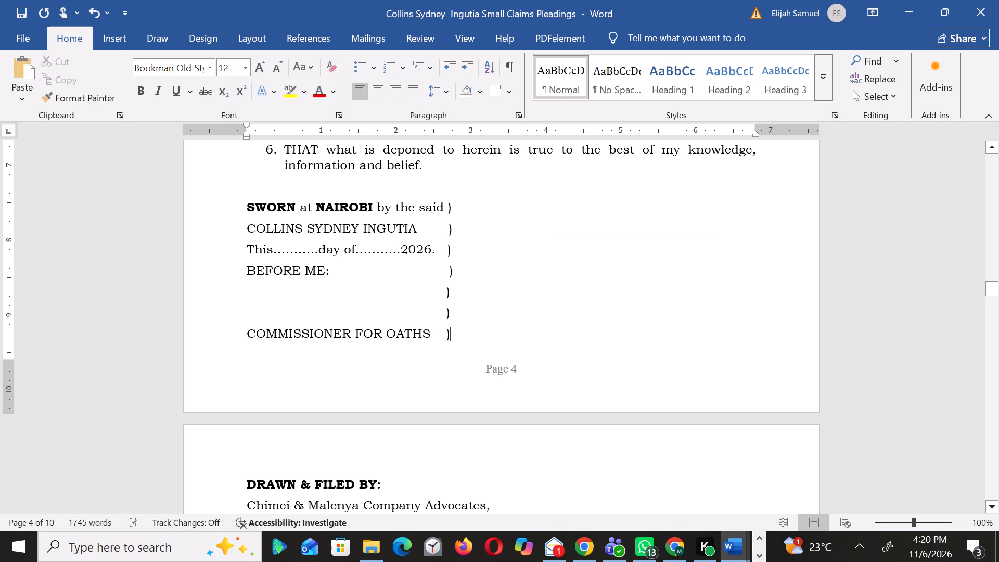
Remove the extra spaces before the deponent's signature line so it sits just after the bracket beside the deponent's name.
drag(552, 234, 548, 244)
key(BackSpace)
key(BackSpace)
key(BackSpace)
key(BackSpace)
key(BackSpace)
key(BackSpace)
key(BackSpace)
key(BackSpace)
key(BackSpace)
key(BackSpace)
key(BackSpace)
key(BackSpace)
key(BackSpace)
key(BackSpace)
key(BackSpace)
key(BackSpace)
key(BackSpace)
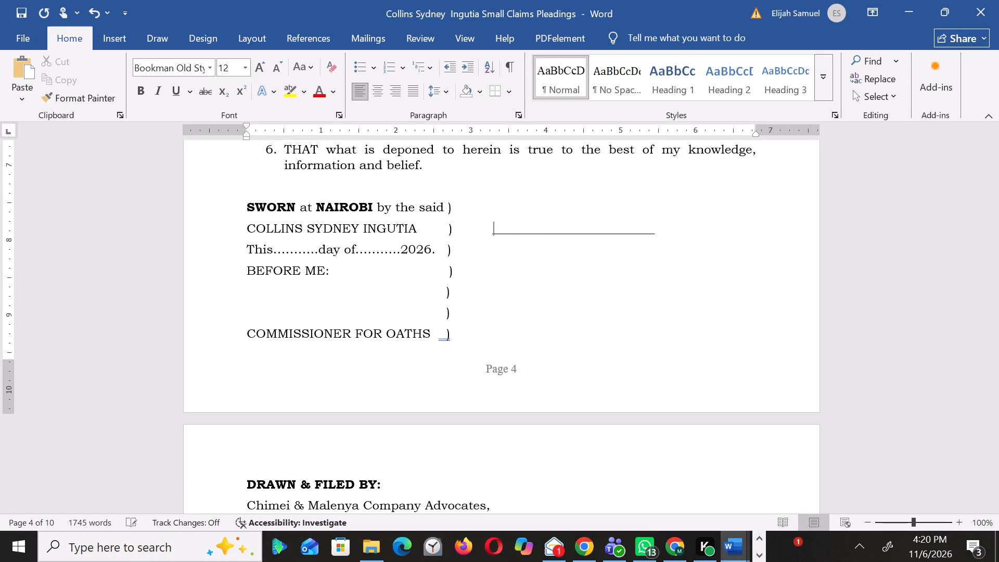
key(BackSpace)
key(BackSpace)
key(BackSpace)
key(BackSpace)
key(BackSpace)
key(BackSpace)
key(BackSpace)
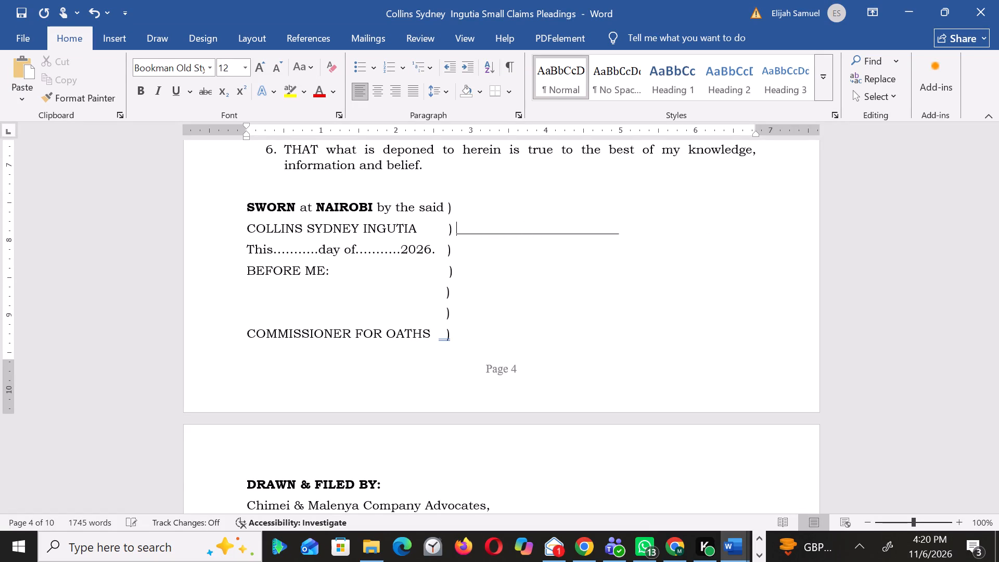
Add the label "DEPONENT" after the bracket on the date line, spaced to sit beneath the deponent's signature line.
click(478, 249)
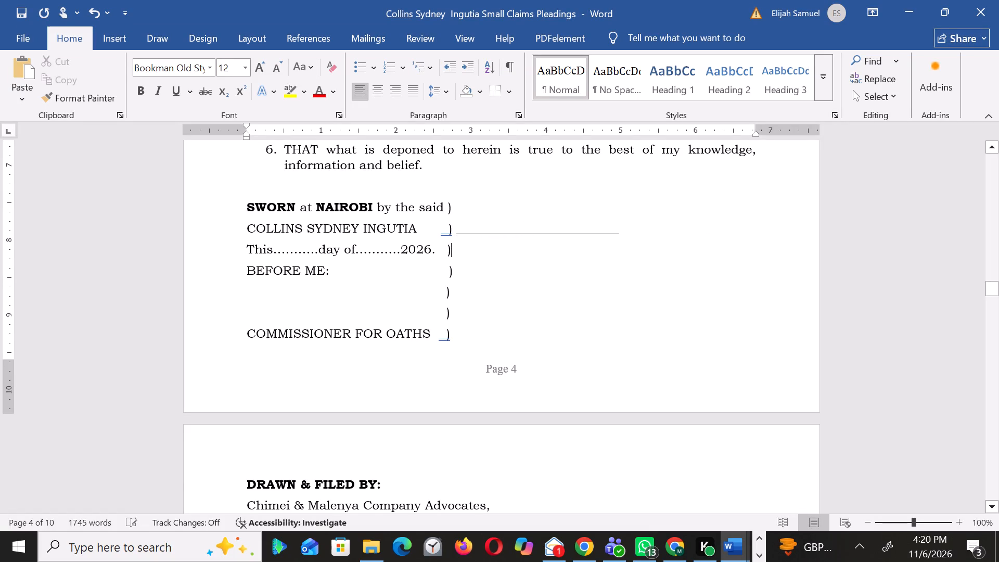
key(space)
key(space)
key(space)
key(space)
key(space)
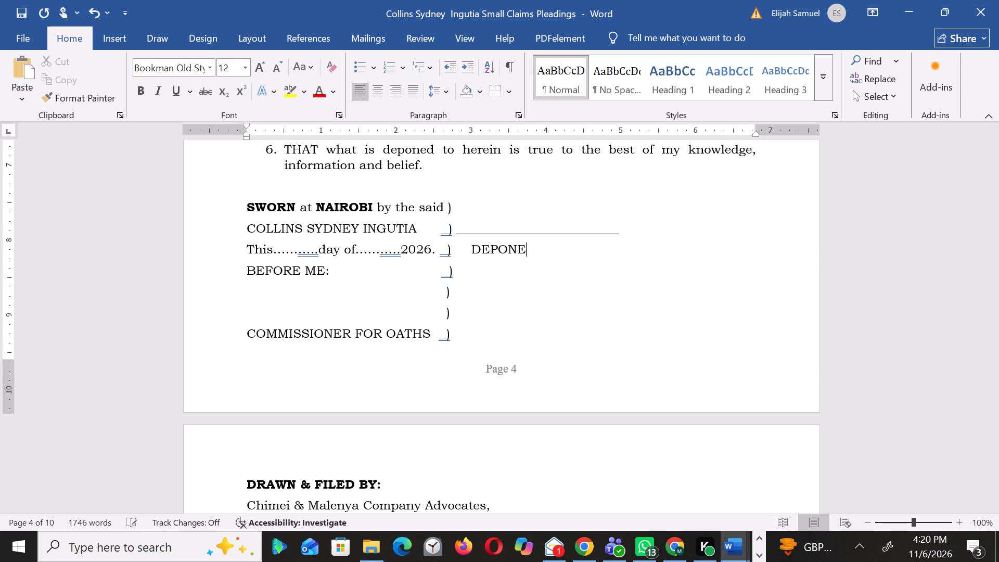
Bold the "DEPONENT" label while keeping the bracket before it in regular weight, and save the document.
drag(469, 250, 478, 250)
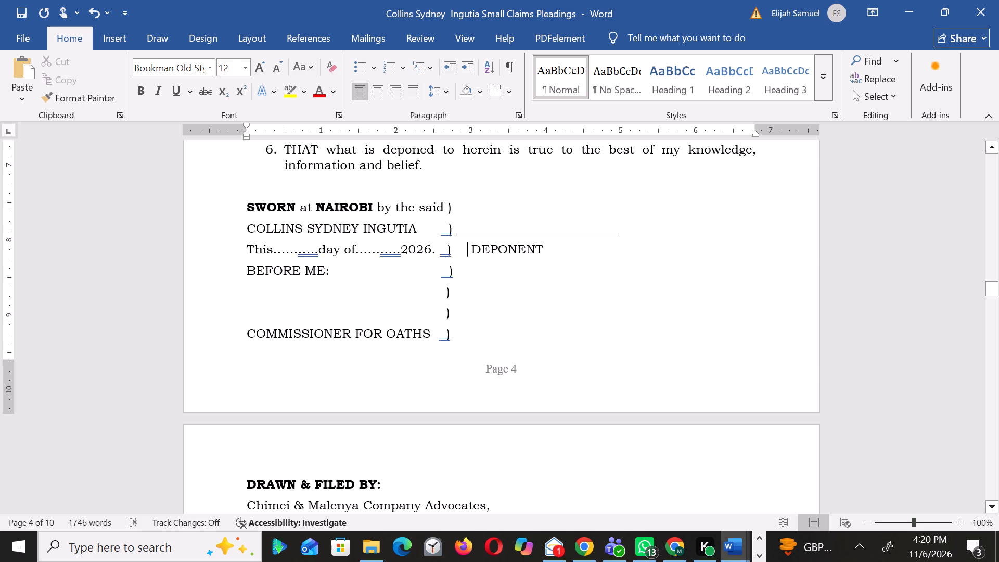
drag(478, 250, 574, 250)
click(582, 224)
click(574, 242)
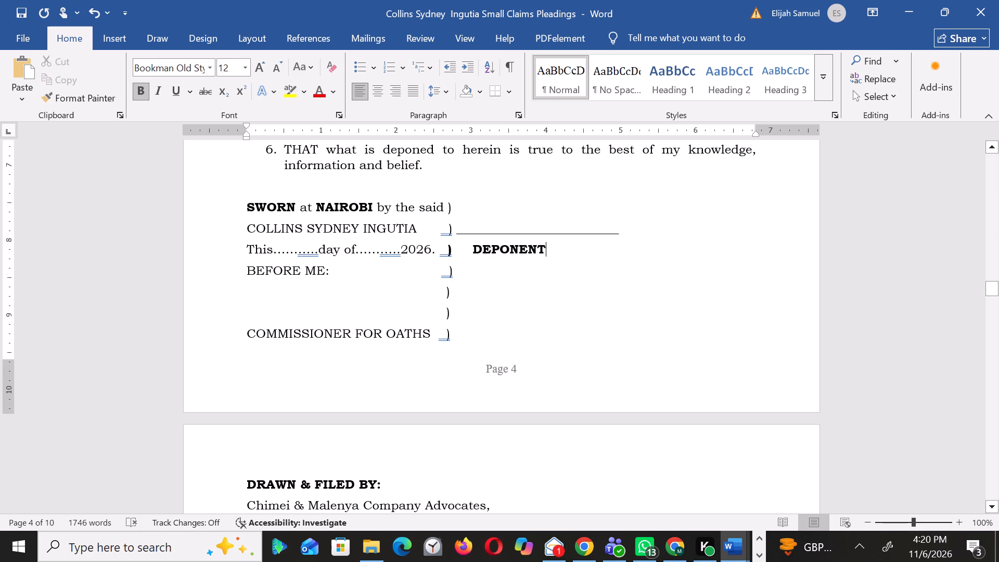
drag(444, 248, 453, 249)
click(464, 224)
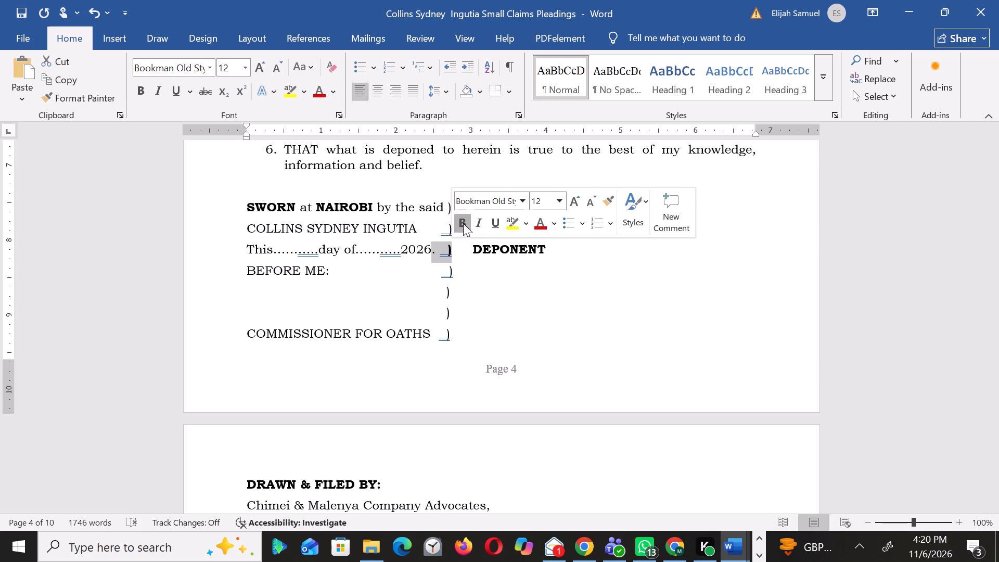
click(464, 228)
click(463, 252)
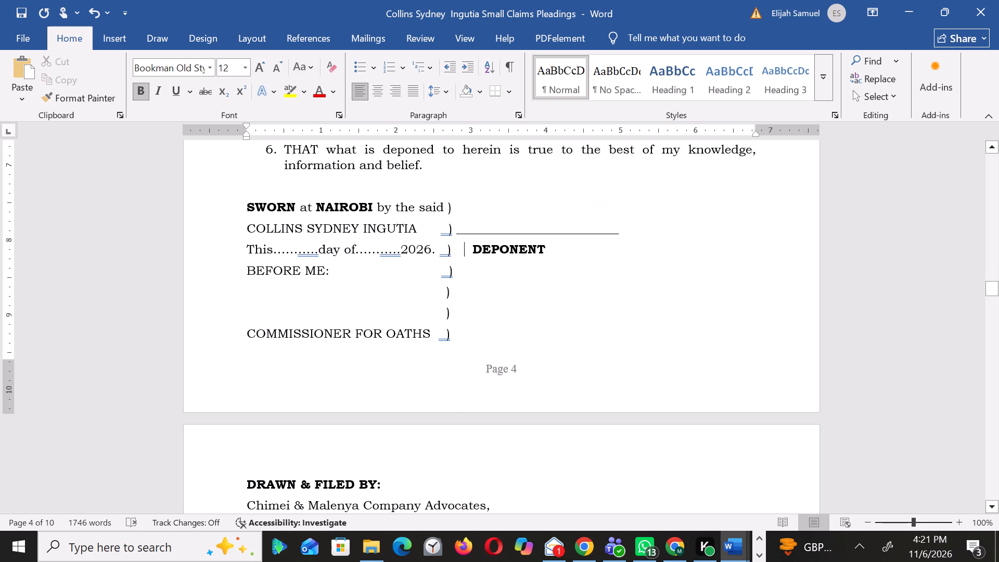
click(22, 6)
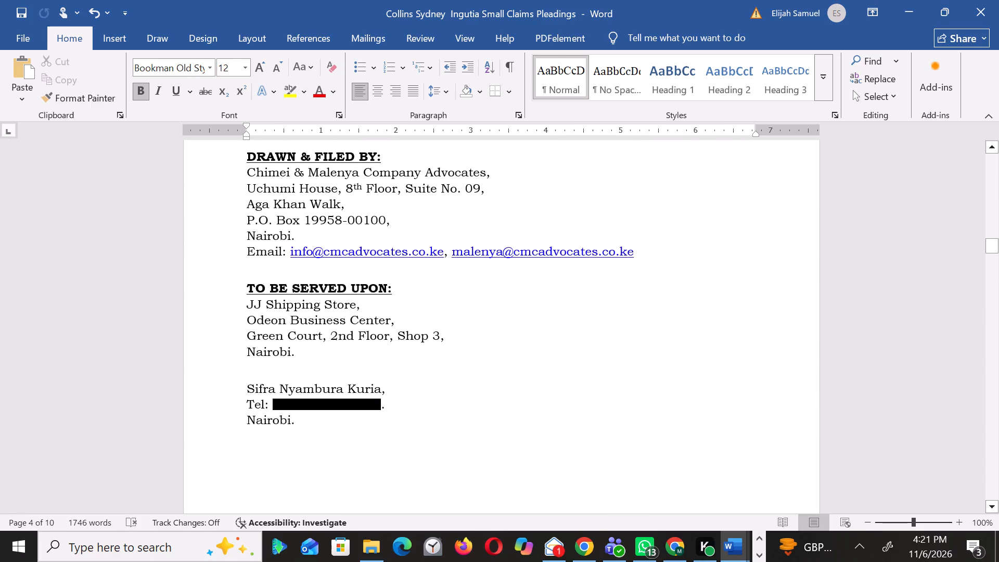
Copy the formatted "DRAWN & FILED BY:" and "TO BE SERVED UPON:" details on page 3.
click(247, 160)
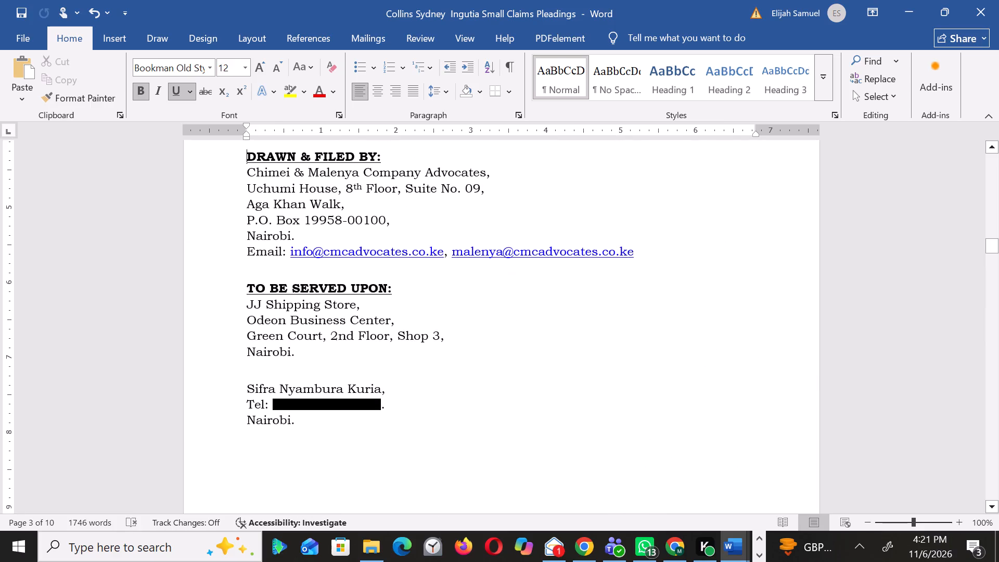
drag(243, 161, 350, 443)
right_click(308, 401)
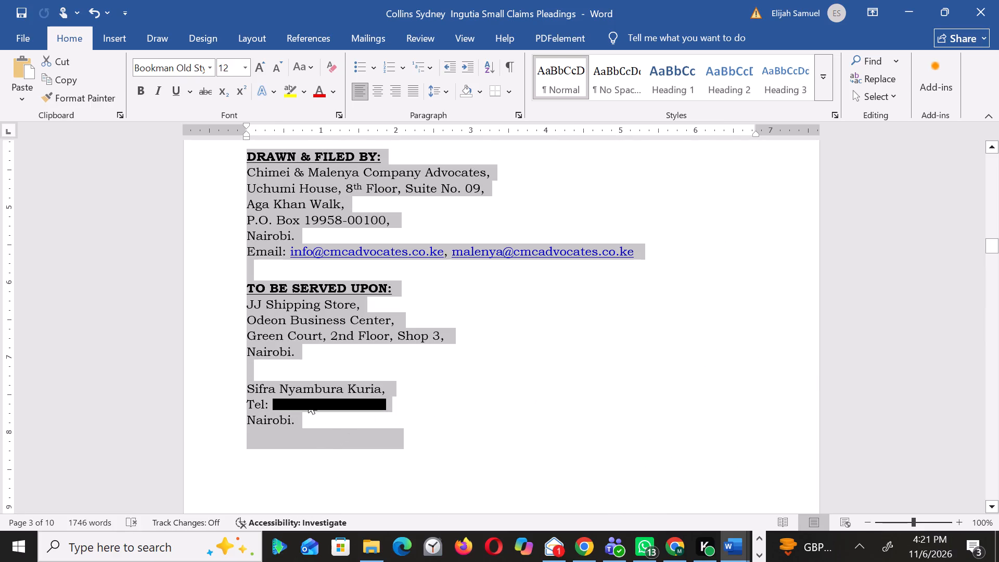
click(378, 152)
click(457, 368)
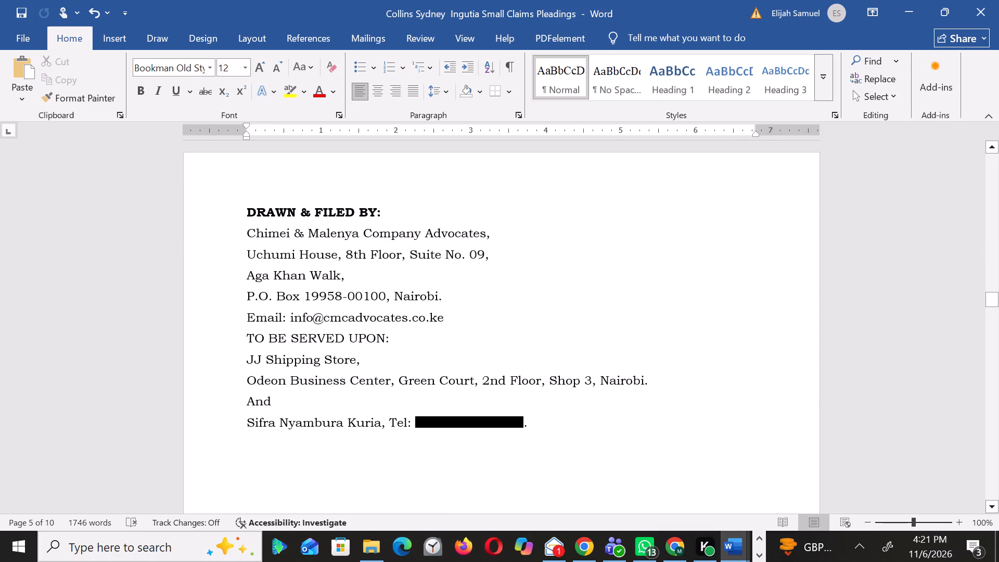
Delete the old "DRAWN & FILED BY:" and "TO BE SERVED UPON:" text that follows the Verifying Affidavit's jurat.
drag(240, 215, 558, 455)
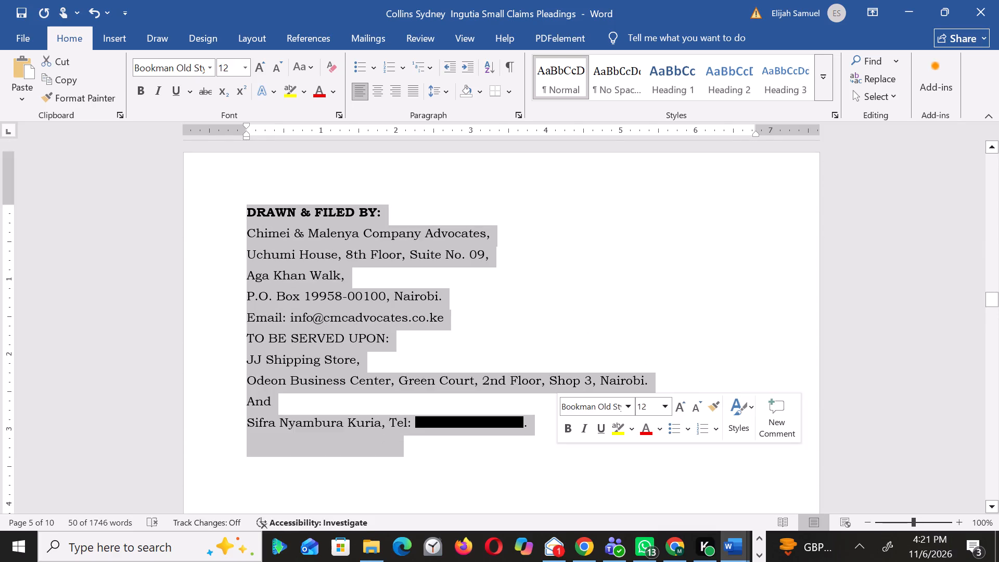
key(BackSpace)
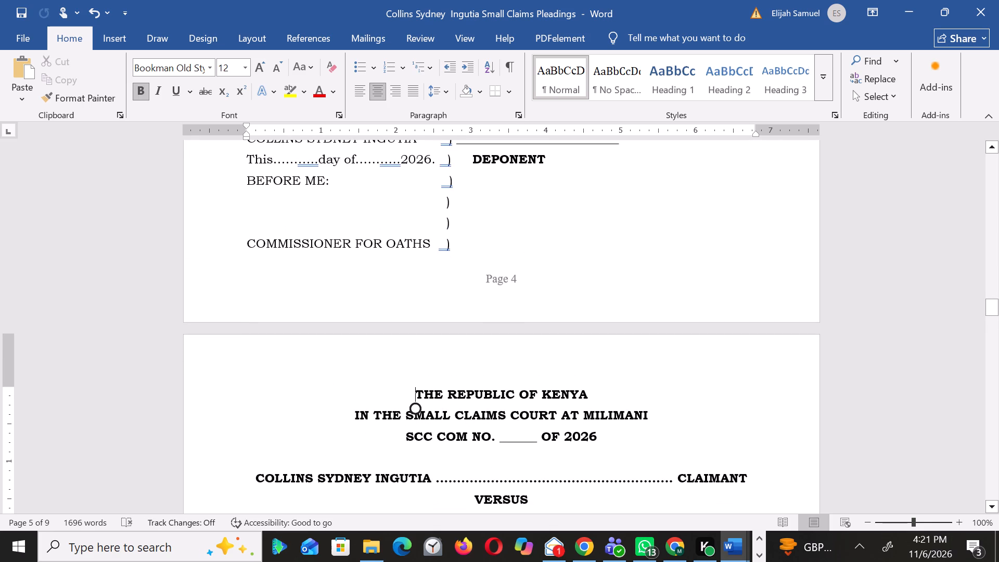
Paste the copied filing and service details on a new left-aligned, unbolded line above "THE REPUBLIC OF KENYA" on page 5.
key(Return)
click(421, 388)
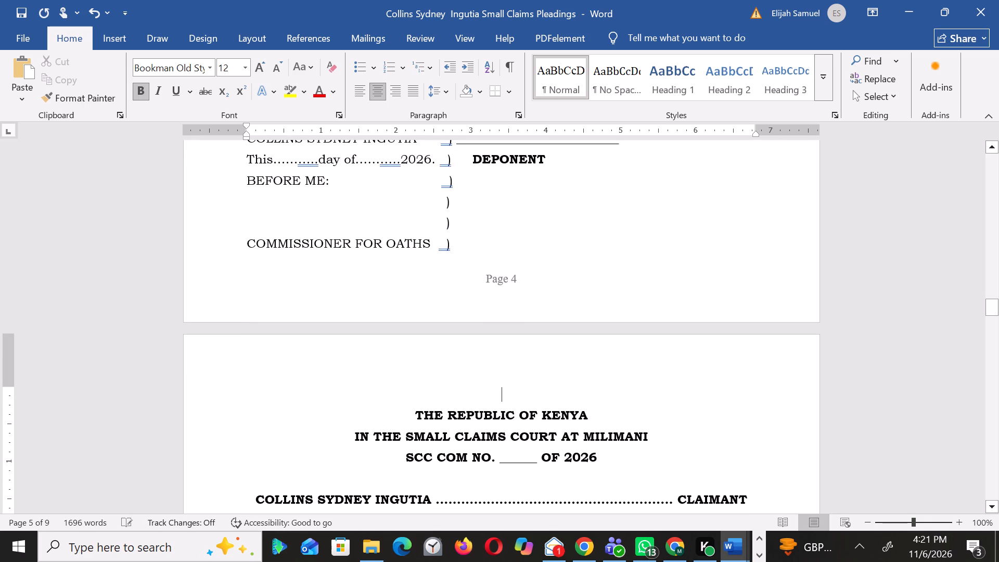
click(362, 87)
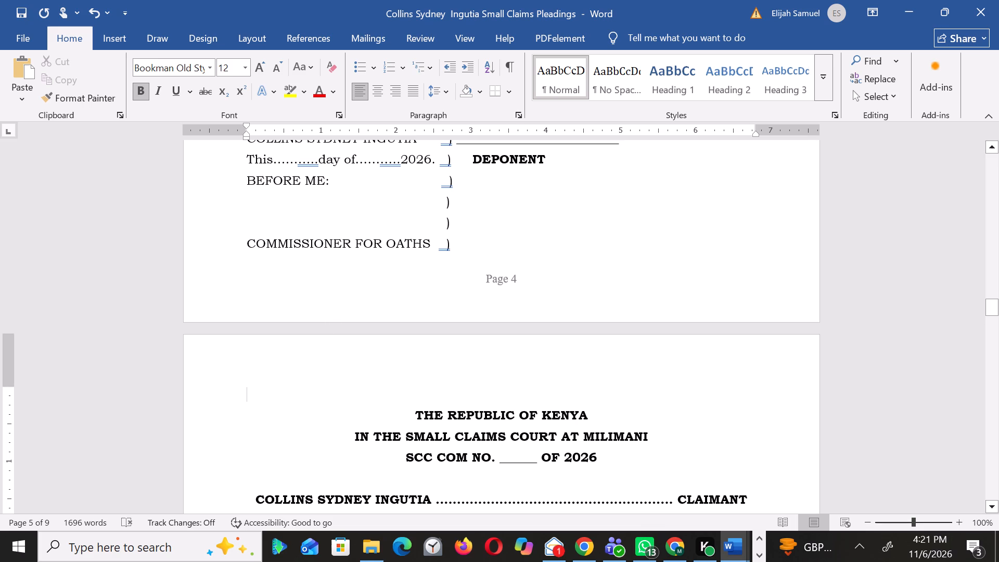
right_click(246, 393)
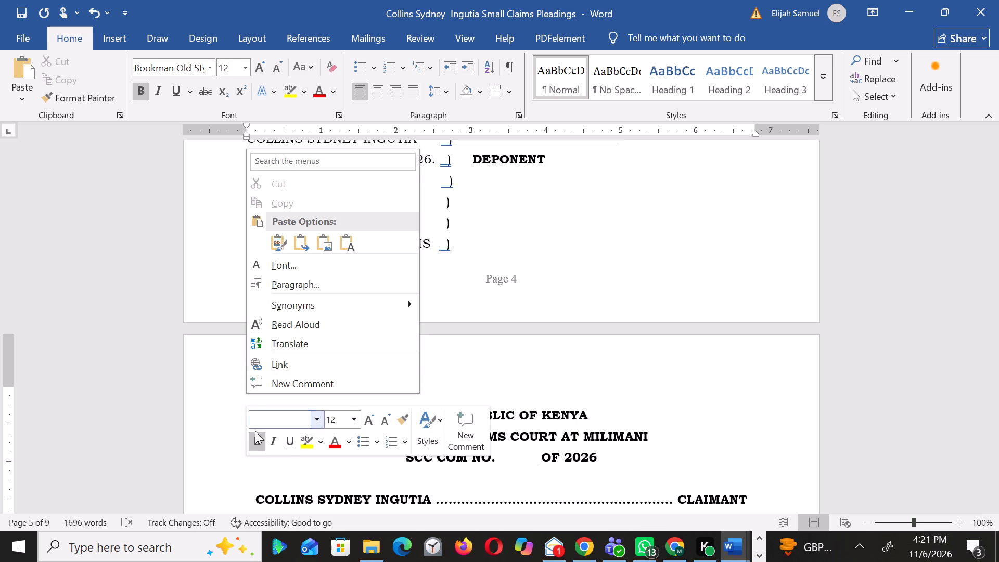
click(253, 438)
right_click(247, 390)
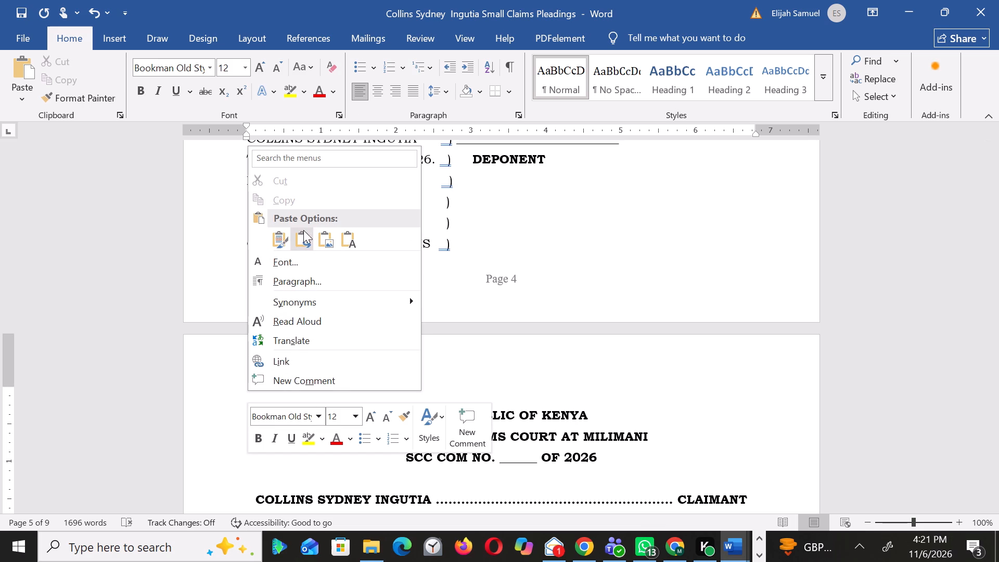
click(300, 242)
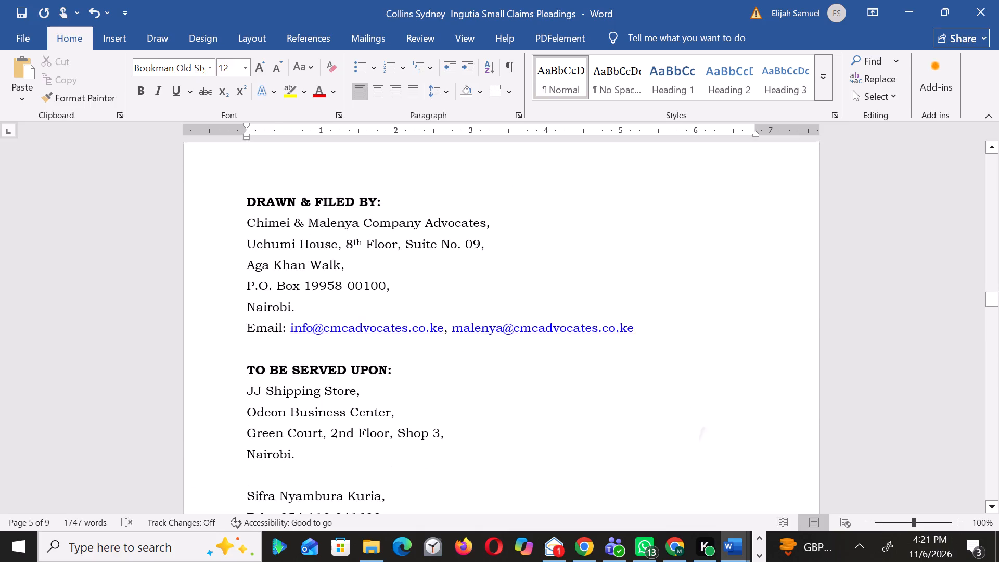
Remove the space after paragraphs throughout the pasted "DRAWN & FILED BY:" block on page 5.
drag(246, 196, 353, 319)
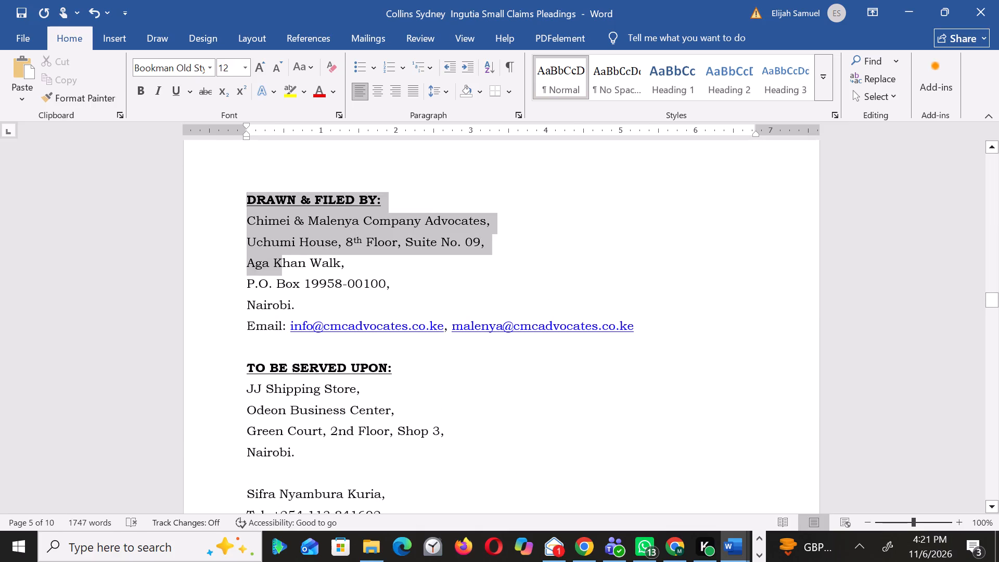
drag(353, 319, 674, 349)
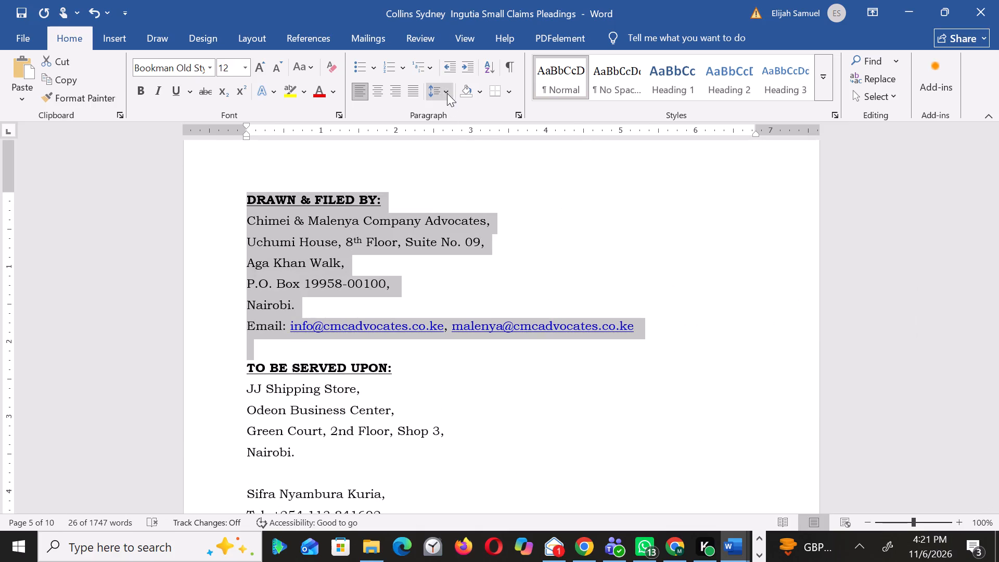
click(447, 93)
click(473, 257)
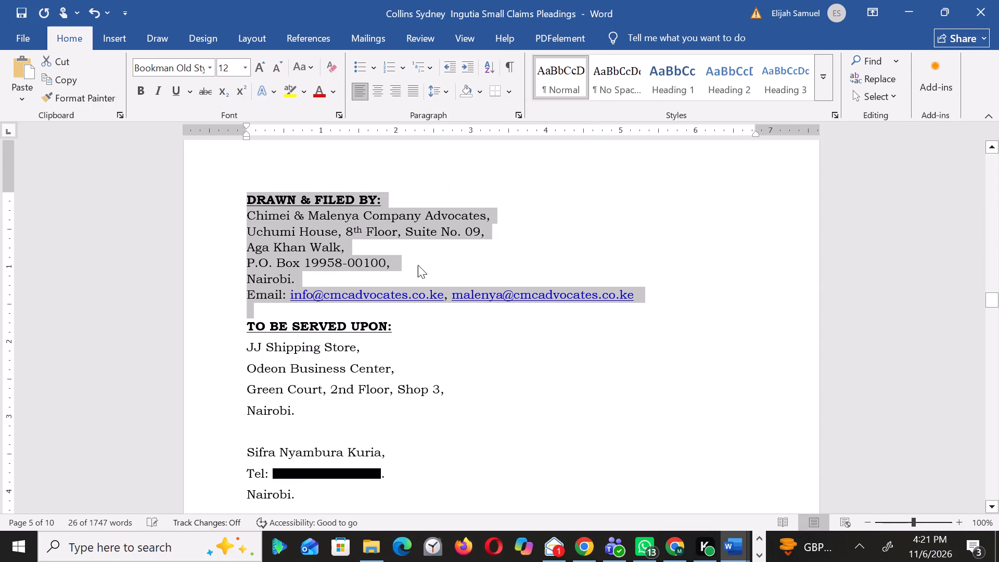
click(417, 264)
Remove the space after paragraphs throughout the pasted "TO BE SERVED UPON:" block, including both respondents' details.
drag(249, 324, 304, 493)
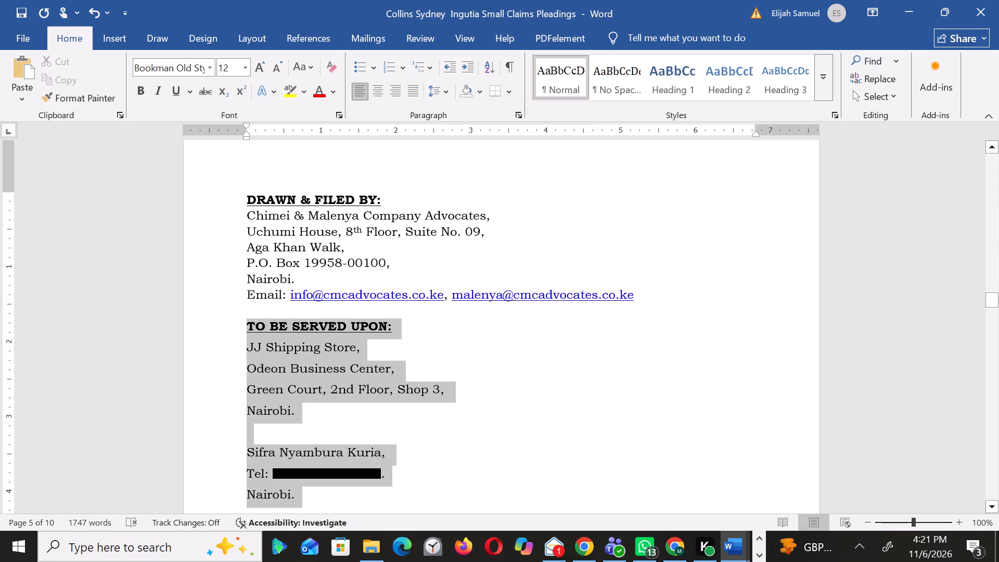
drag(304, 493, 304, 491)
click(446, 91)
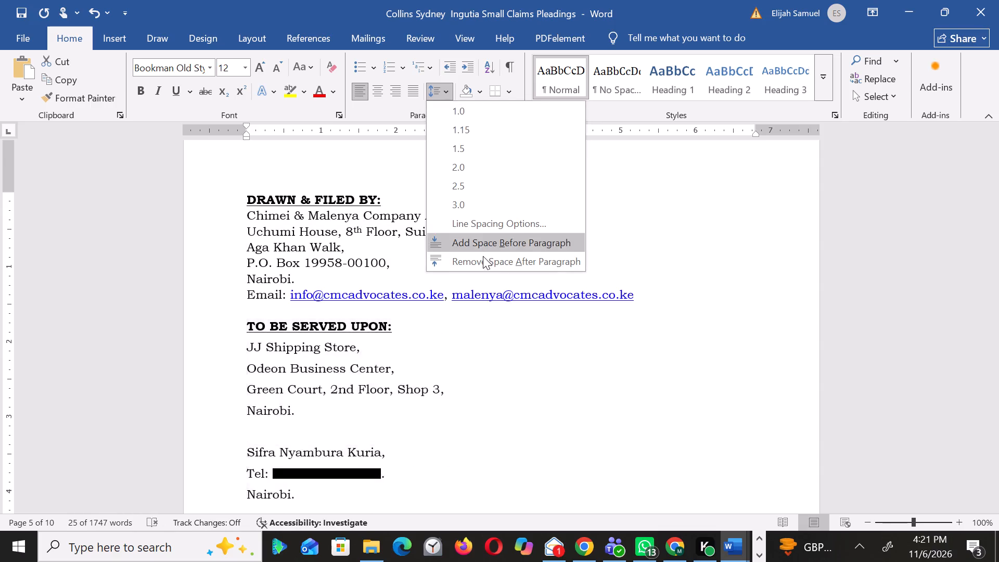
click(483, 258)
click(441, 356)
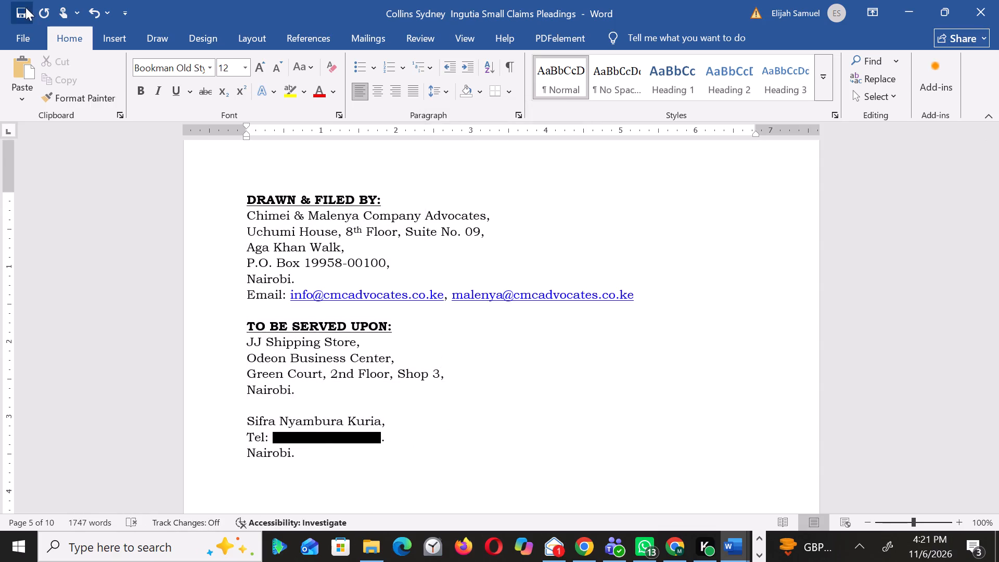
Save the document with the finished Verifying Affidavit.
click(25, 7)
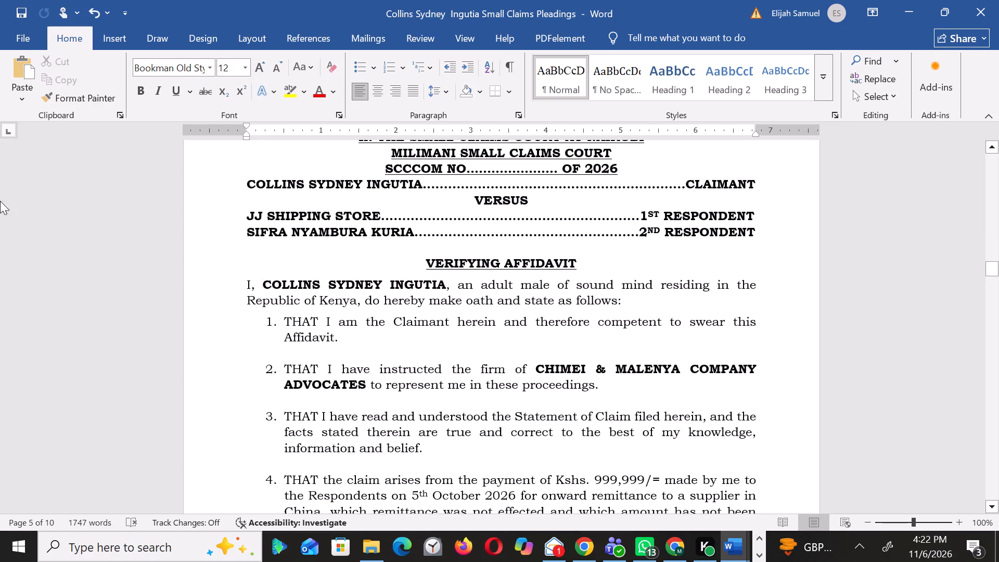
click(23, 12)
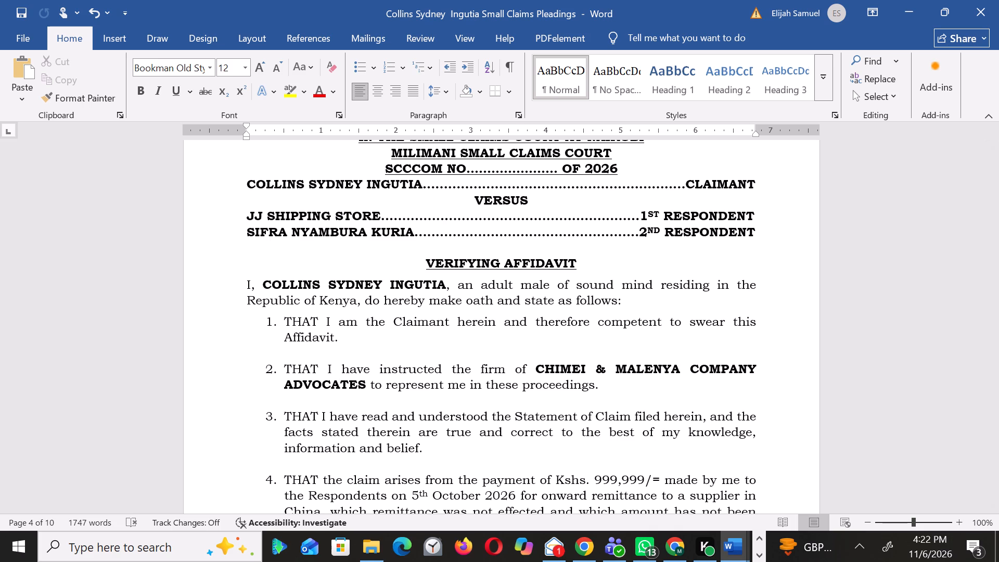
click(28, 17)
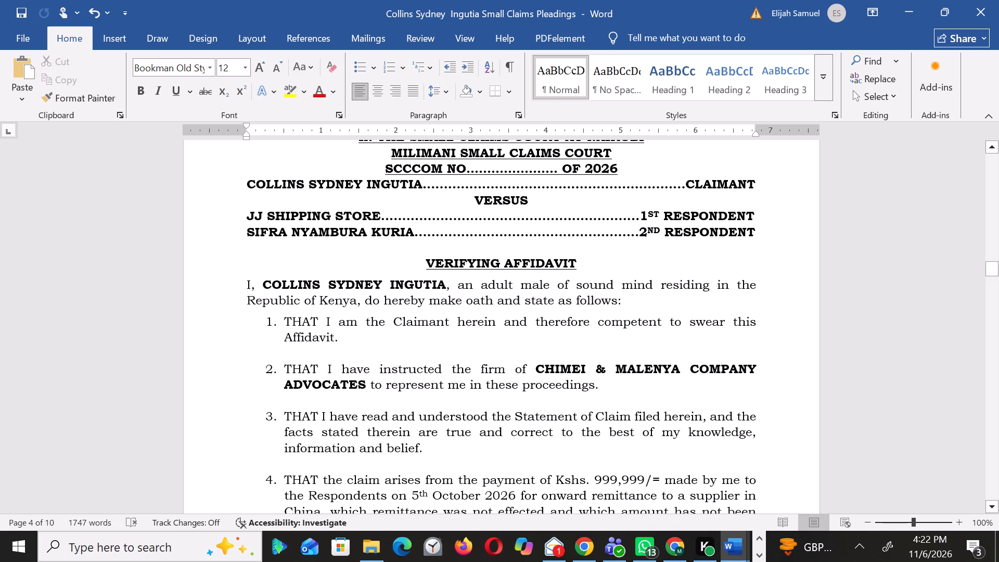
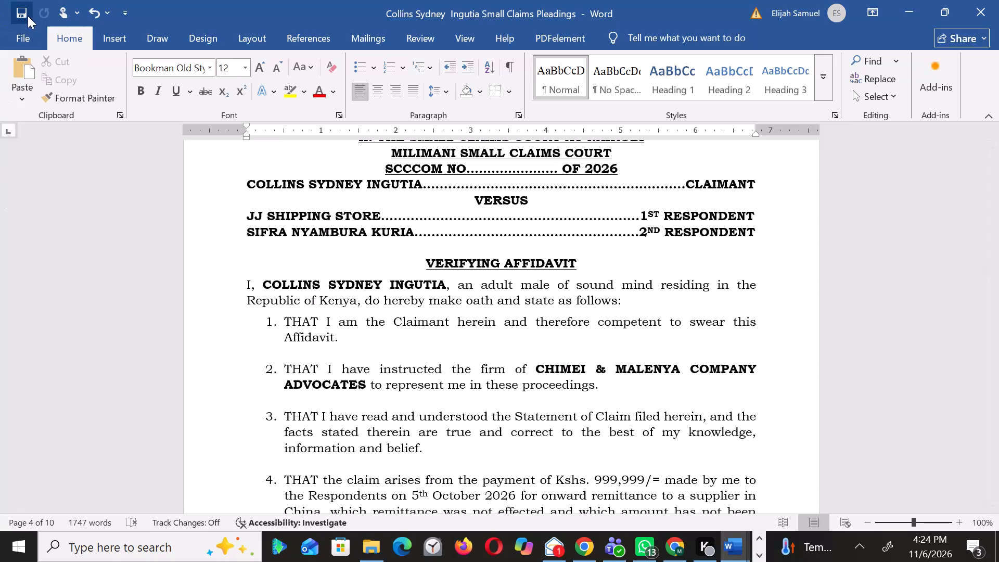
Save the document.
click(28, 14)
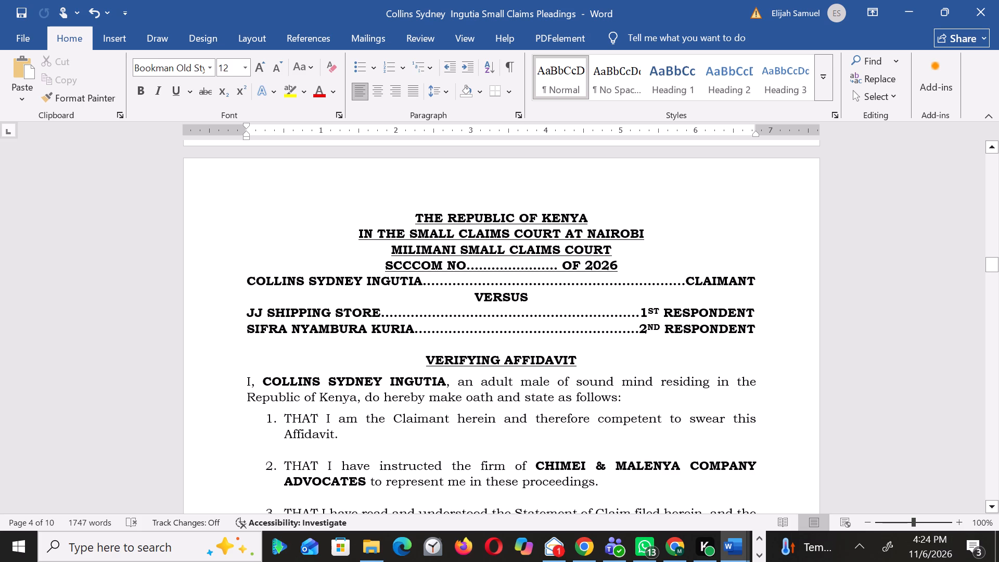
Copy the Verifying Affidavit's full heading on page 4, from "THE REPUBLIC OF KENYA" through the 2nd Respondent line, and save the document.
drag(416, 215, 678, 314)
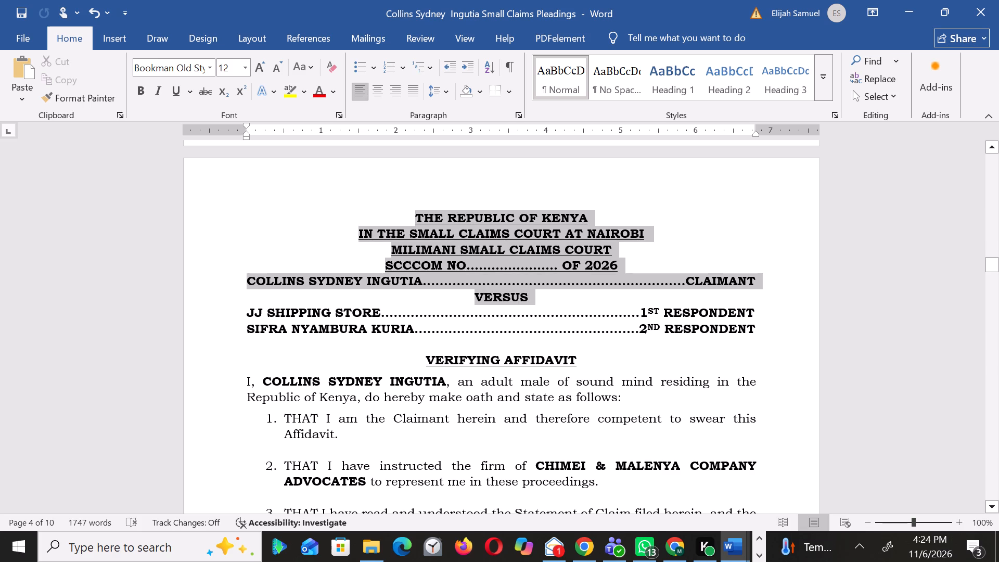
drag(678, 314, 765, 334)
right_click(605, 321)
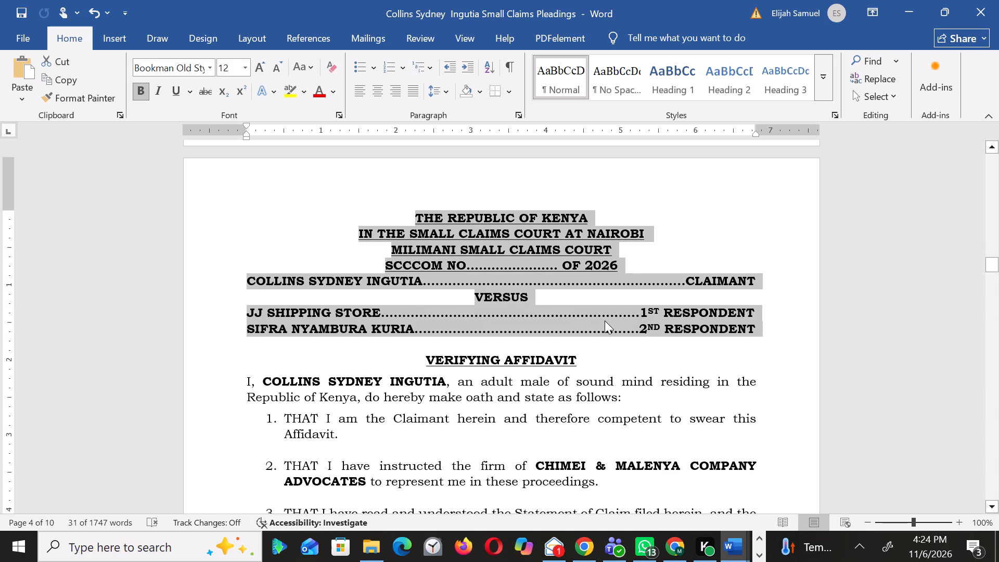
click(661, 122)
click(527, 203)
drag(15, 10, 18, 21)
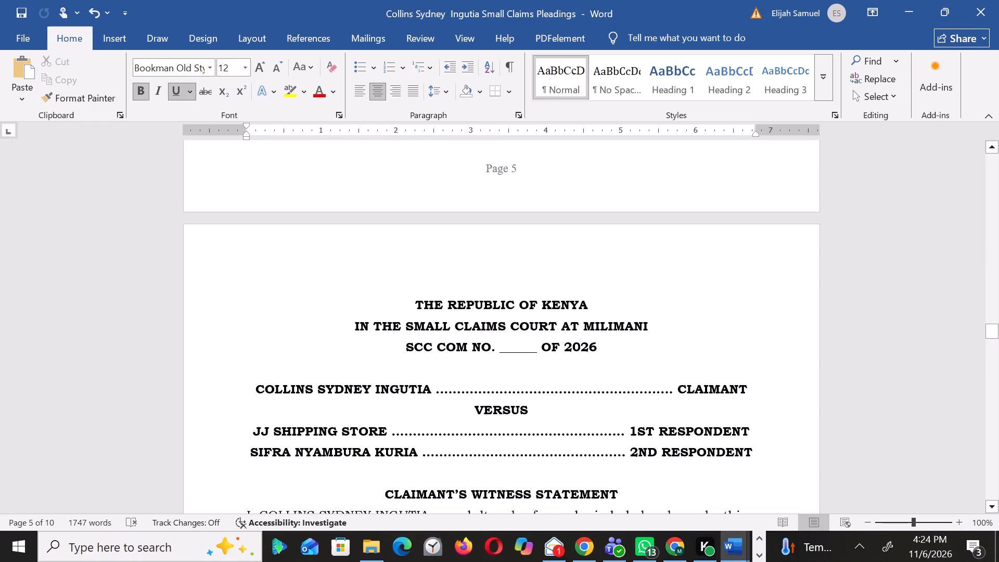
Replace the old court heading and party lines above "CLAIMANT'S WITNESS STATEMENT" on page 6 with the copied heading.
click(411, 298)
drag(414, 302, 738, 456)
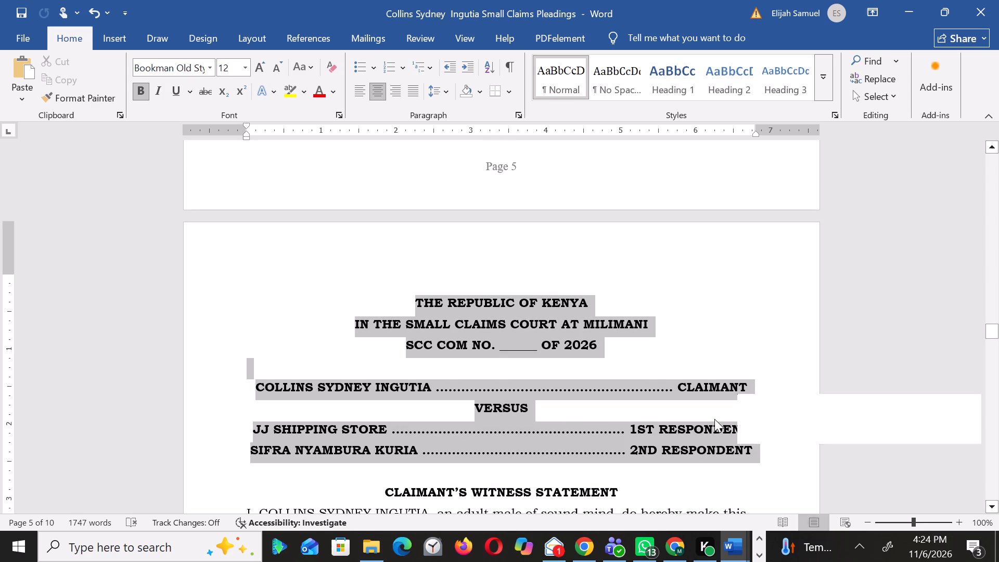
key(BackSpace)
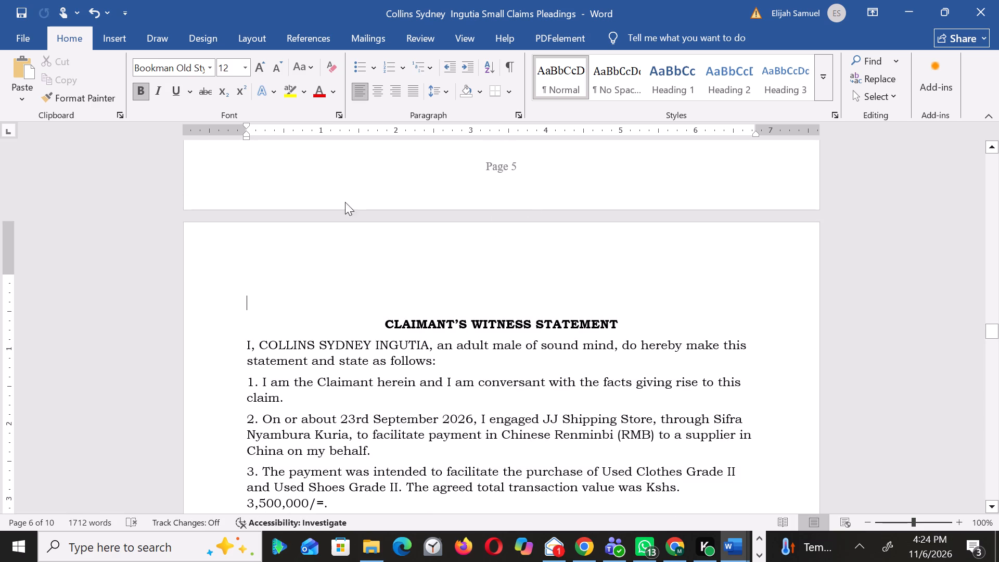
click(138, 92)
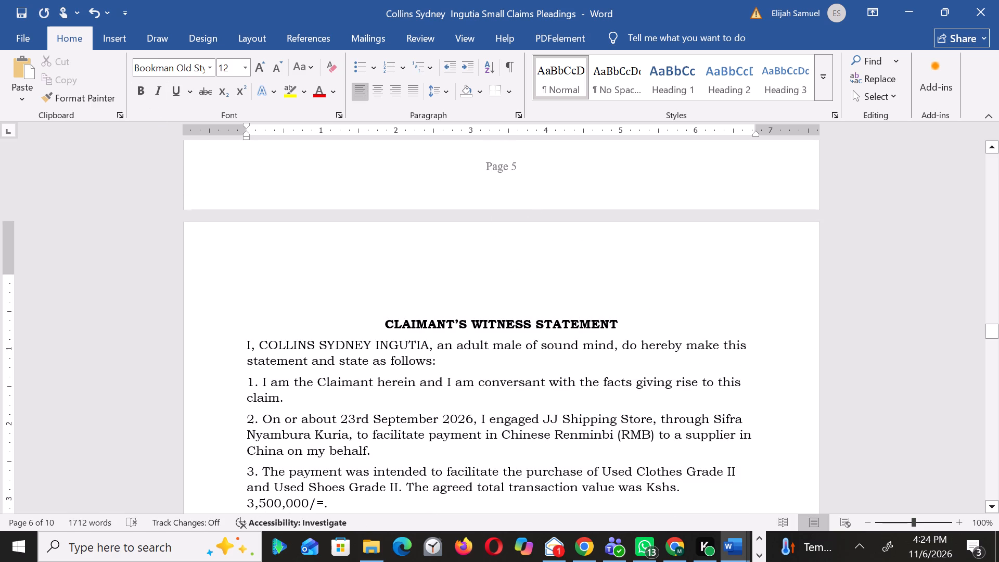
right_click(249, 306)
click(300, 158)
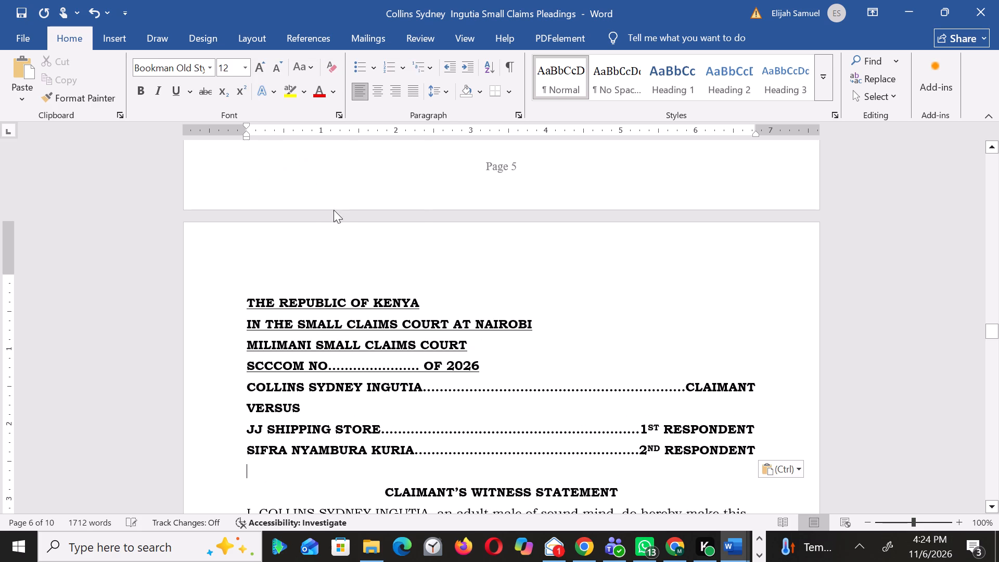
Centre the four court title lines and the "VERSUS" line in the pasted heading on page 6.
drag(244, 303, 495, 379)
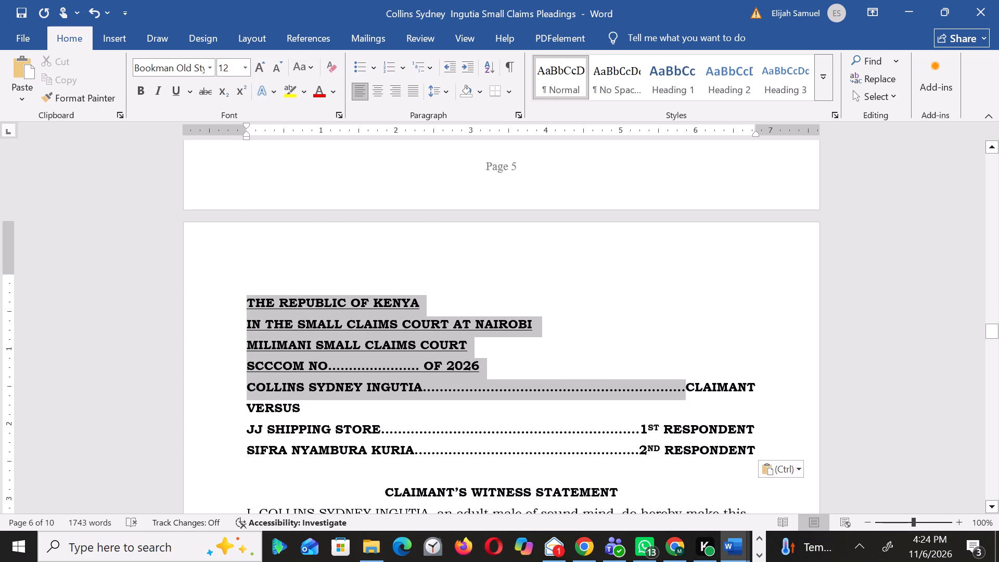
drag(495, 379, 494, 364)
click(382, 91)
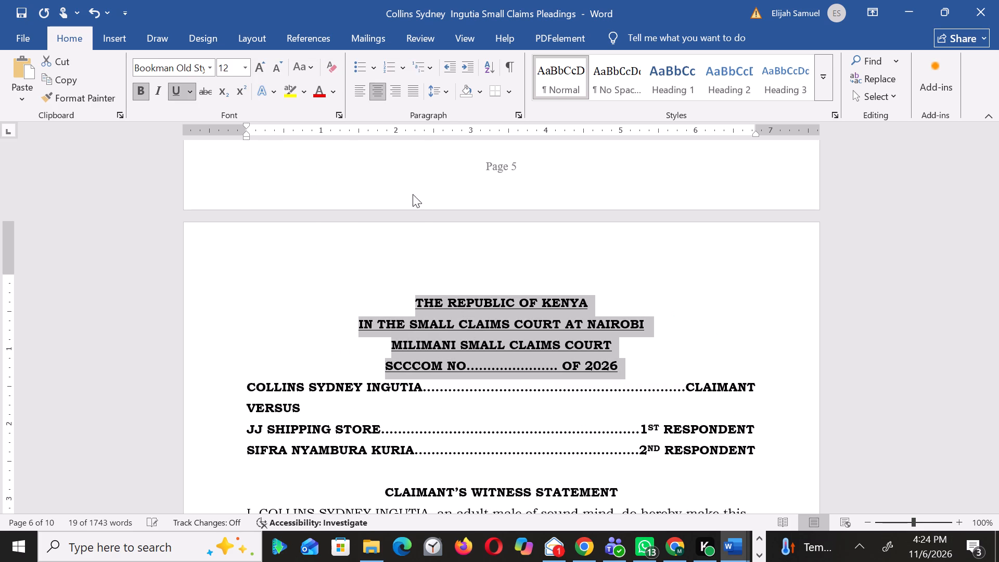
click(434, 252)
drag(248, 405, 336, 412)
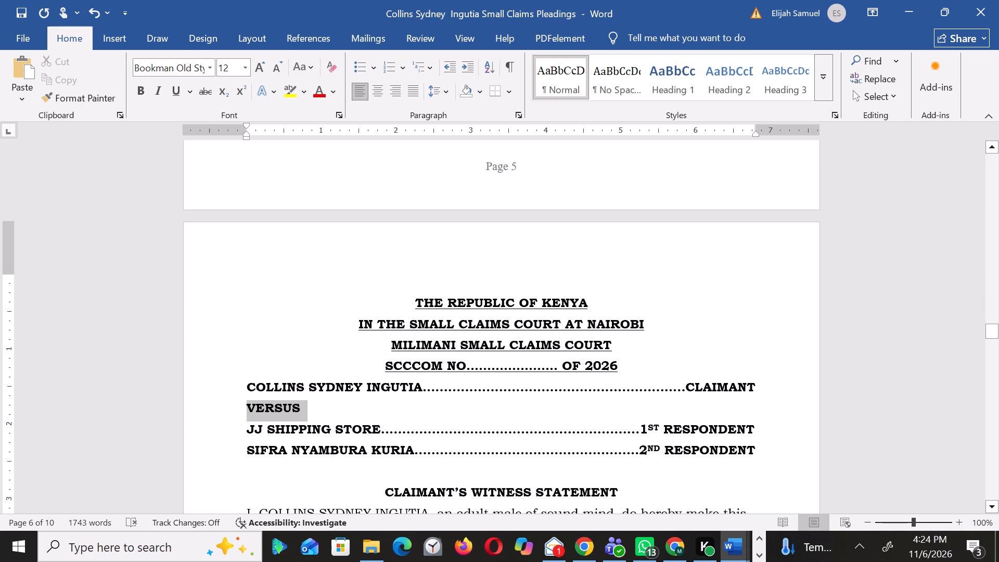
click(380, 92)
click(388, 274)
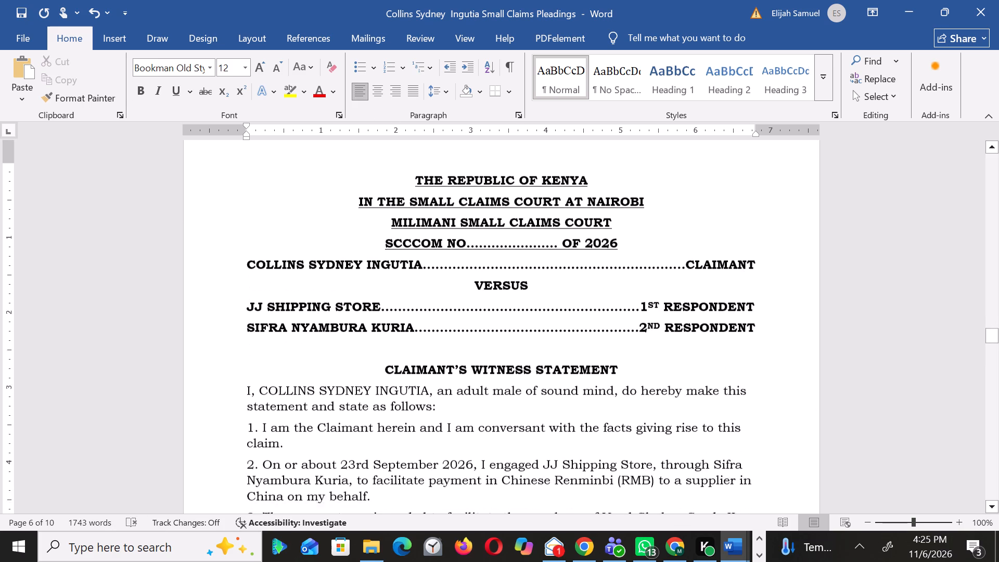
Underline the title "CLAIMANT'S WITNESS STATEMENT".
drag(382, 317, 599, 321)
click(646, 295)
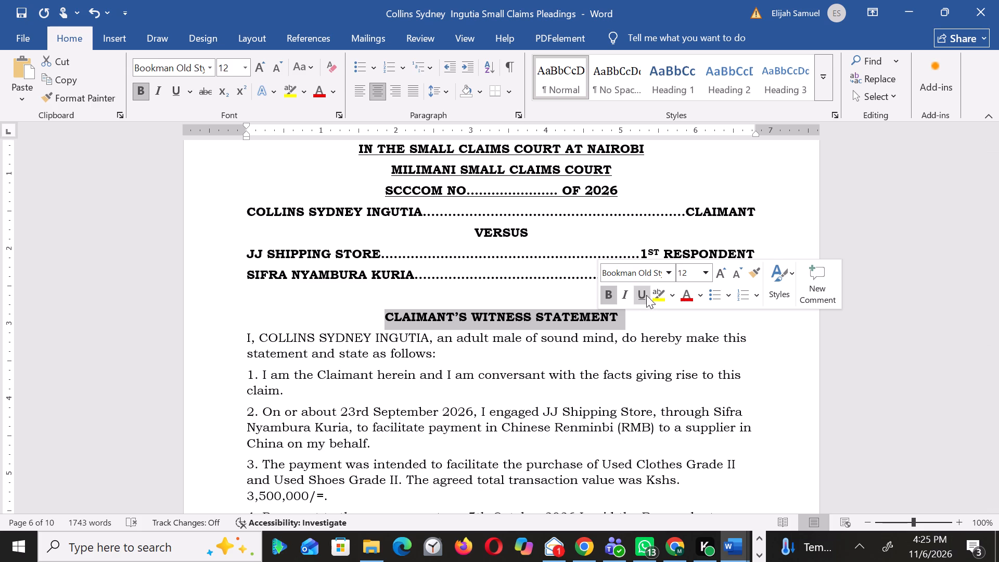
drag(584, 321, 576, 322)
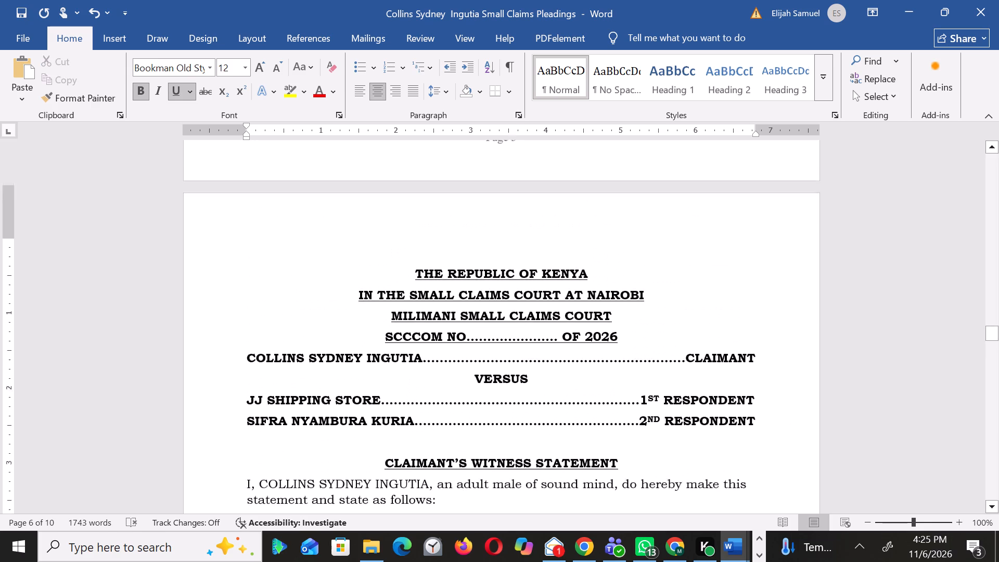
Remove the space after paragraphs from "THE REPUBLIC OF KENYA" through the "CLAIMANT'S WITNESS STATEMENT" title on page 6.
drag(414, 314, 625, 506)
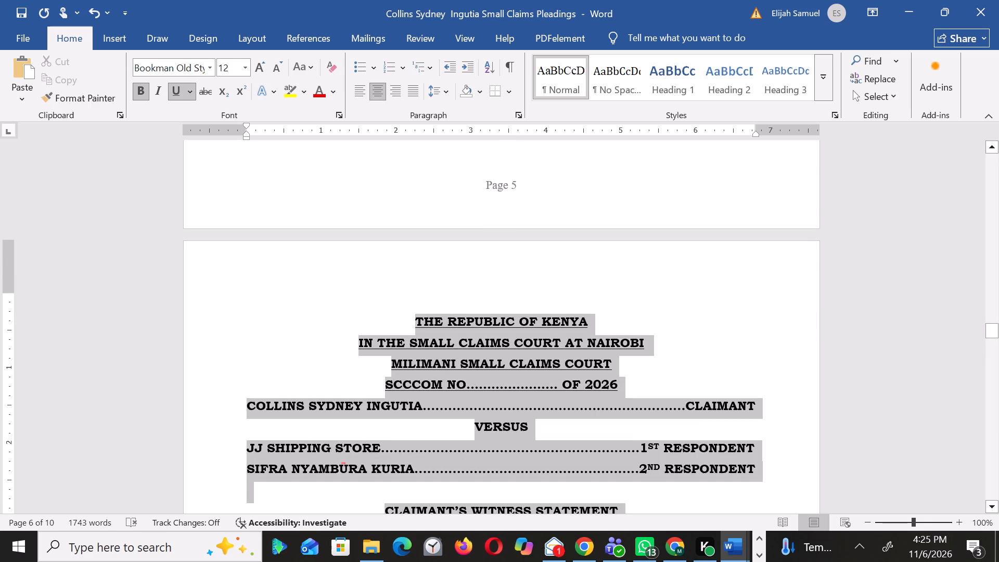
drag(625, 506, 626, 504)
click(451, 94)
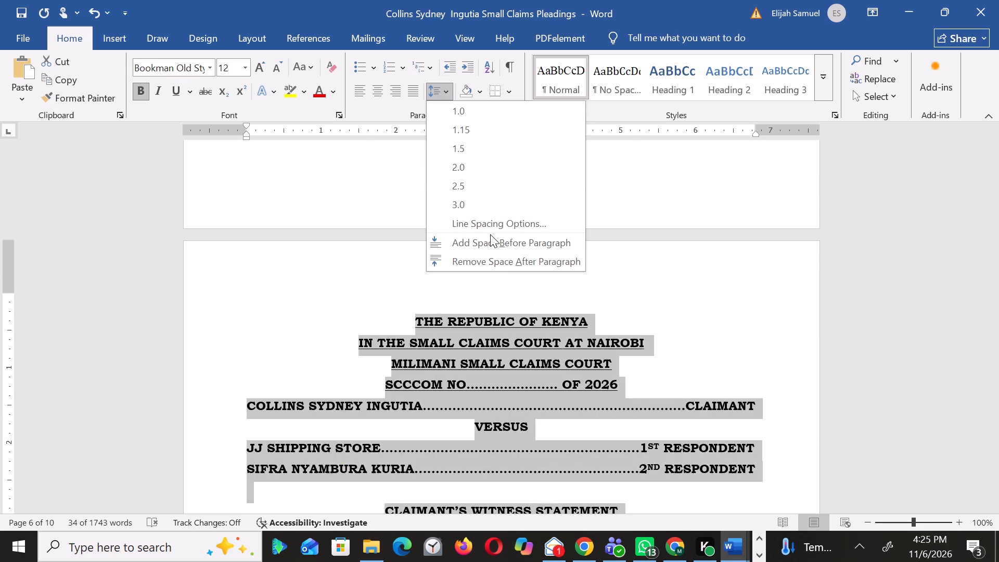
click(499, 254)
click(394, 313)
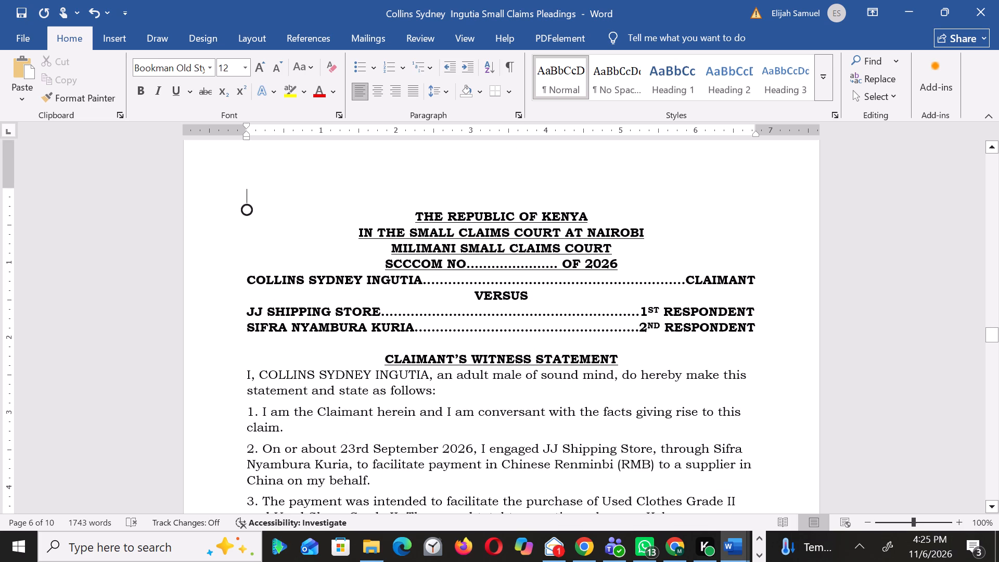
Bold the claimant's name in the opening sentence of the witness statement.
click(263, 376)
drag(261, 373, 358, 375)
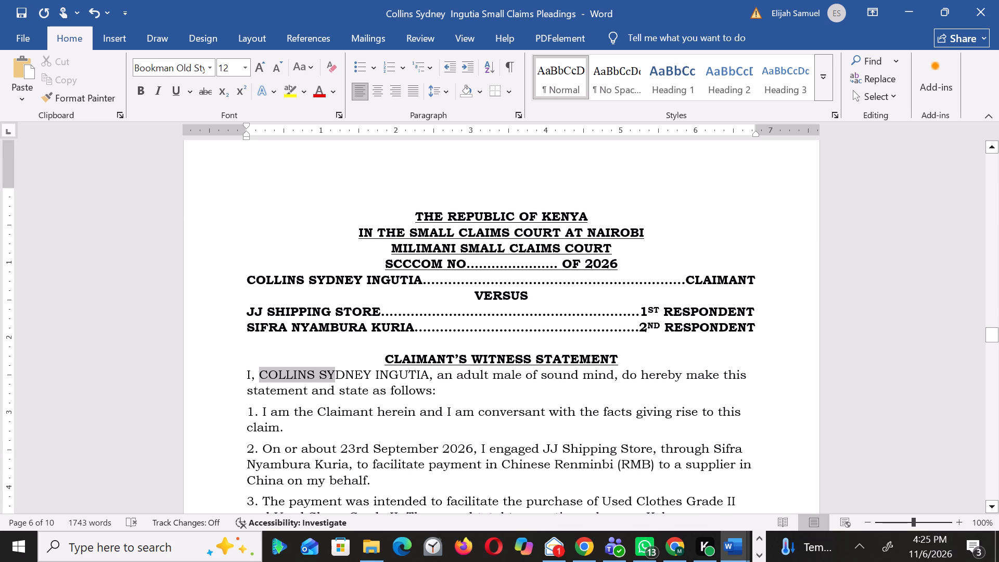
drag(358, 375, 428, 375)
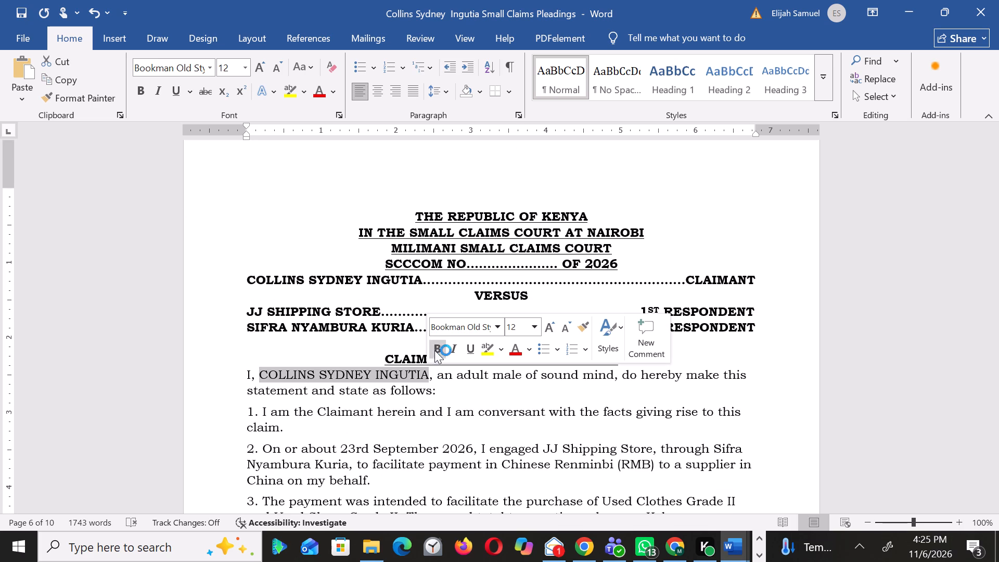
click(434, 349)
click(424, 377)
Save the document with the reformatted witness statement heading and opening sentence.
click(22, 12)
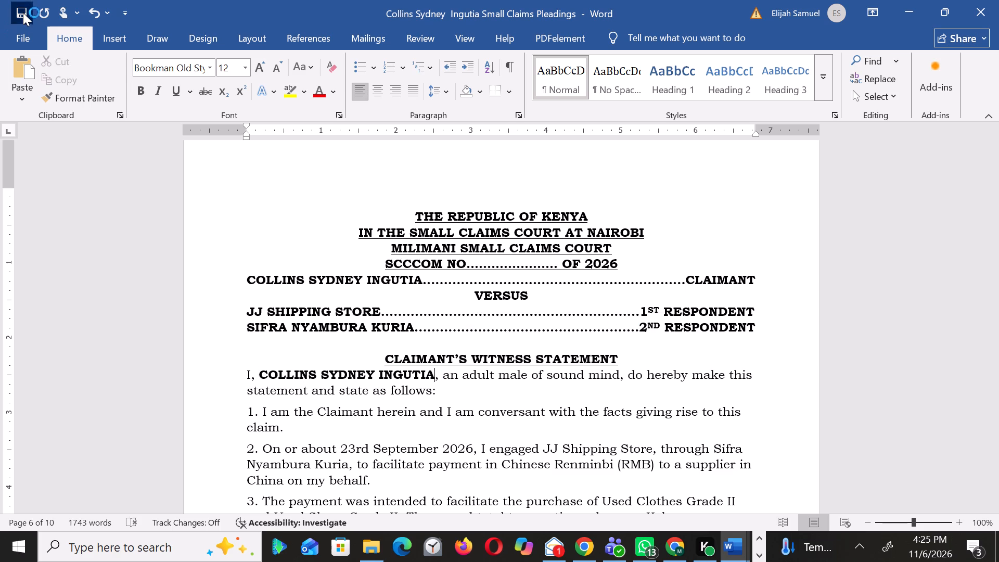
click(18, 8)
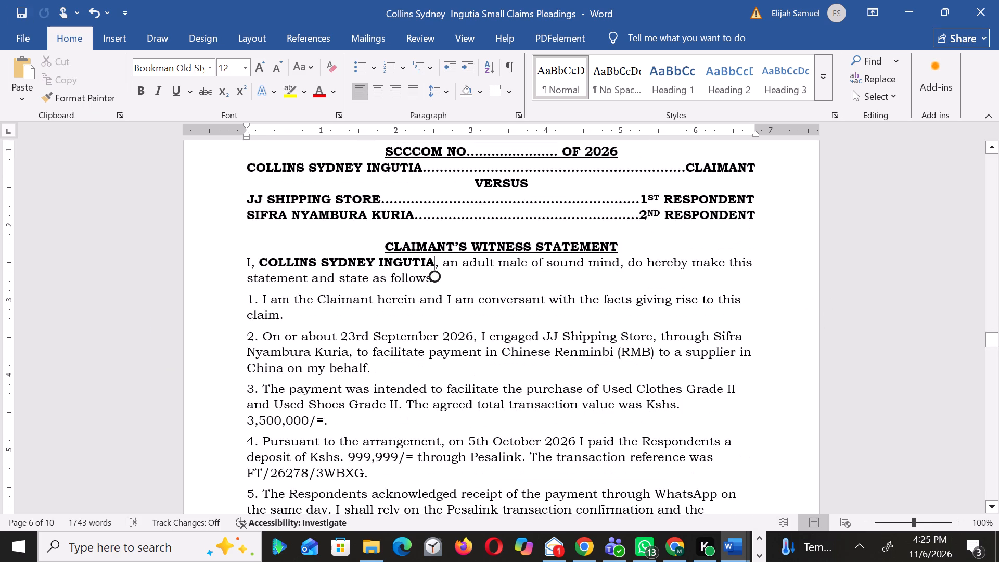
click(19, 10)
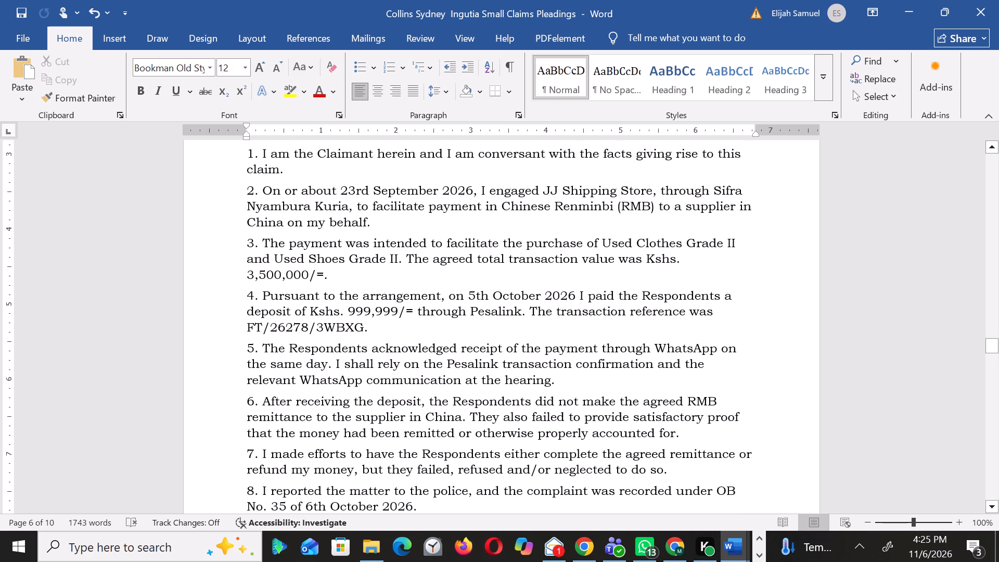
click(12, 17)
click(21, 14)
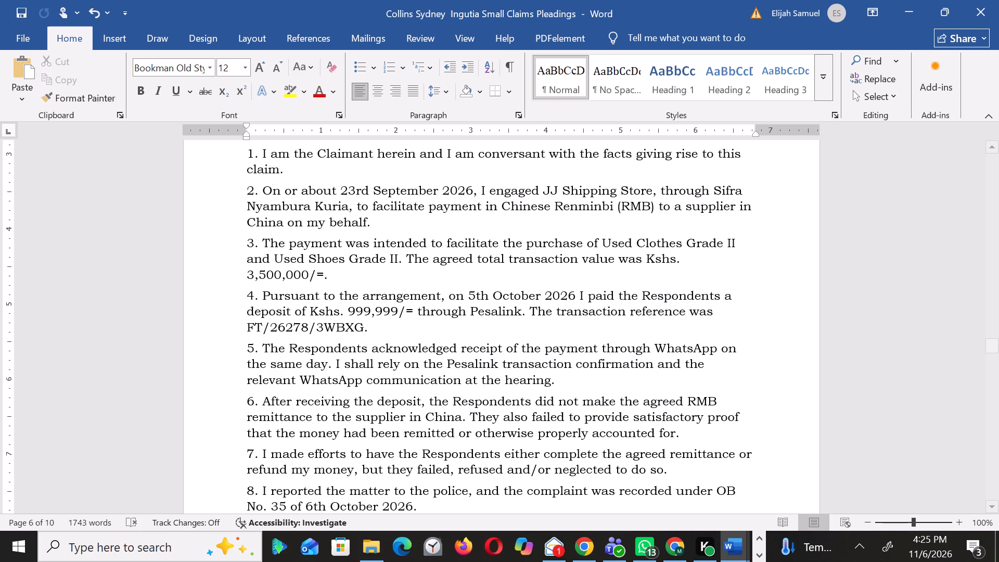
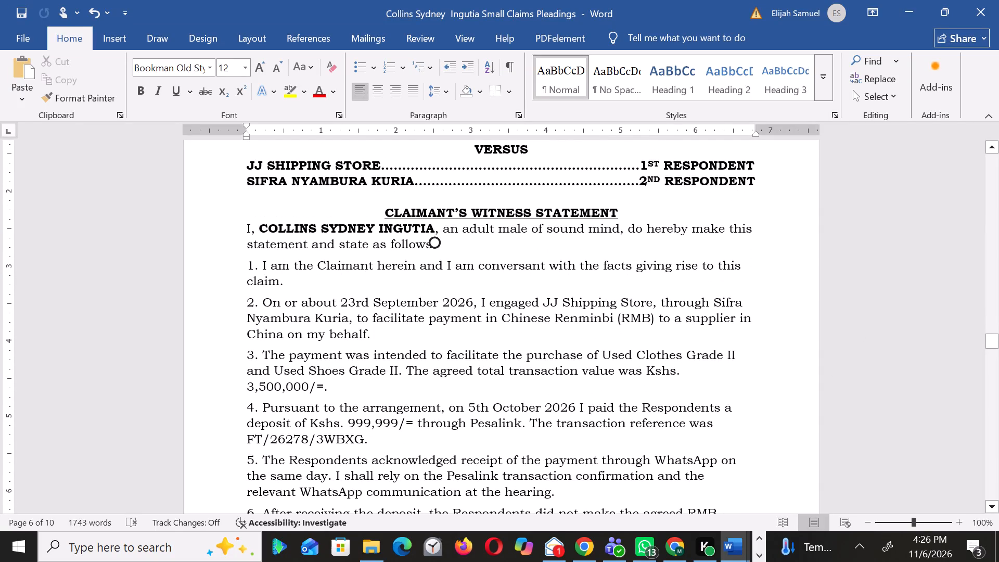
Apply the 1., 2., 3. automatic number format to the twelve statement paragraphs of the witness statement and save the document.
drag(246, 263, 334, 535)
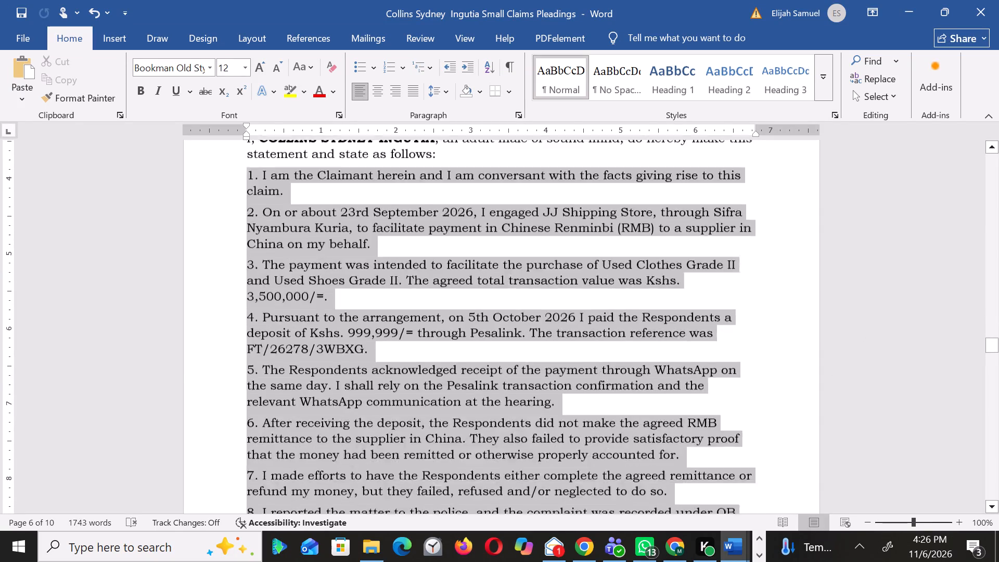
drag(334, 535, 428, 358)
click(406, 62)
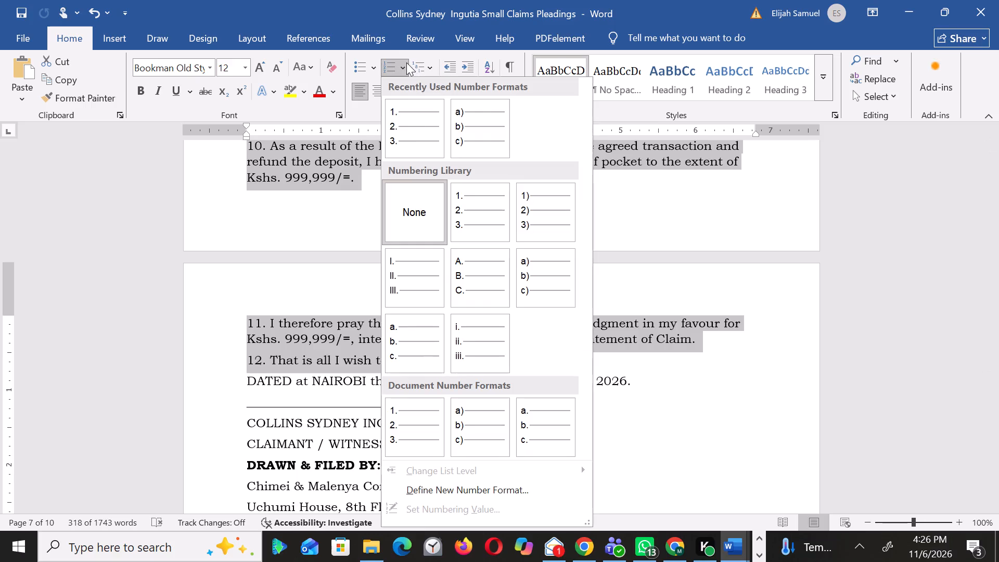
click(409, 121)
click(380, 225)
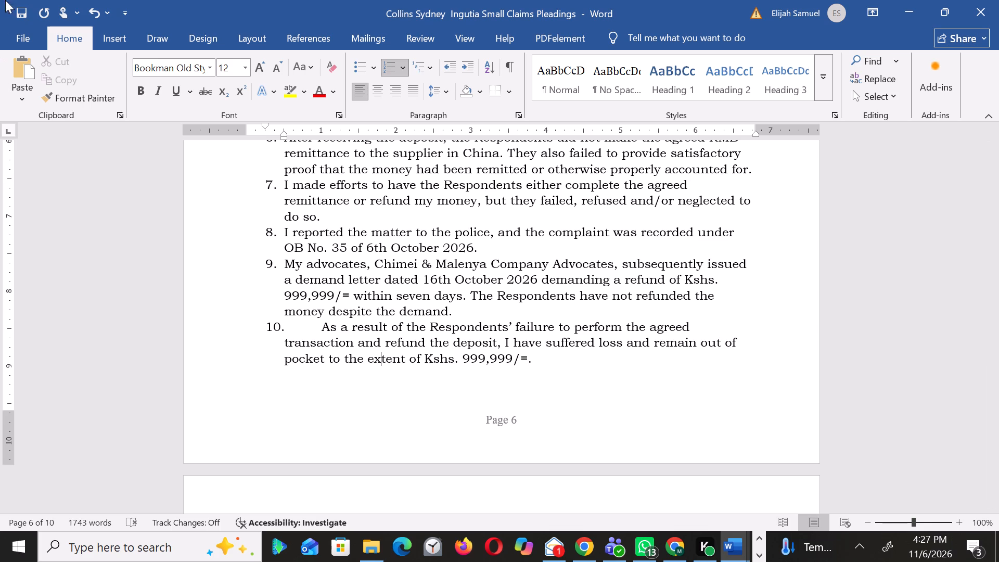
click(18, 10)
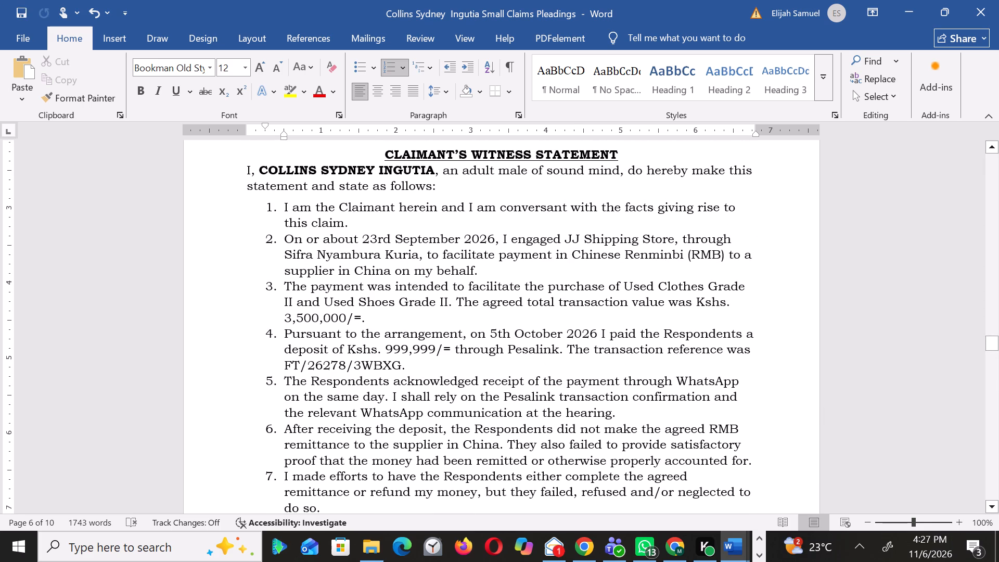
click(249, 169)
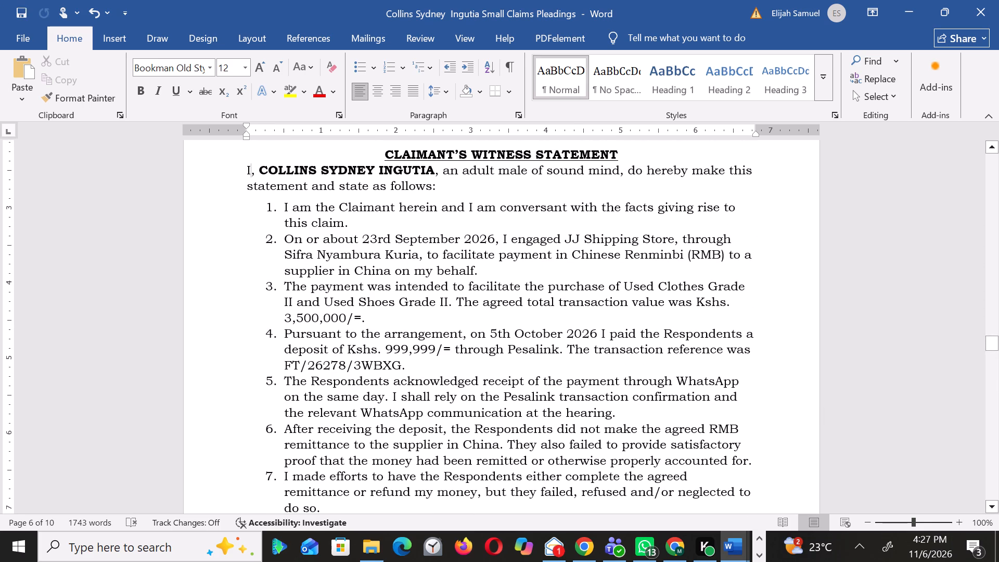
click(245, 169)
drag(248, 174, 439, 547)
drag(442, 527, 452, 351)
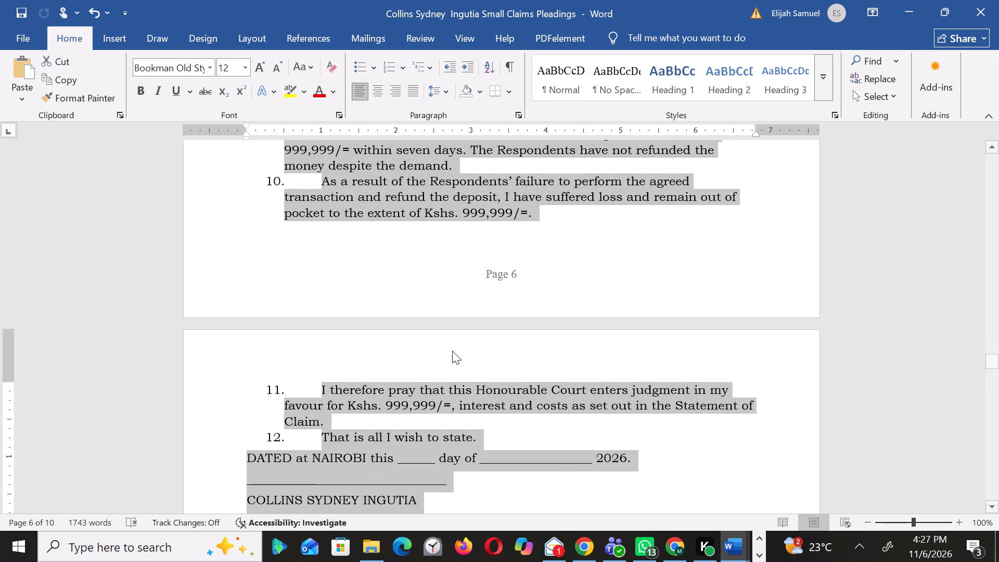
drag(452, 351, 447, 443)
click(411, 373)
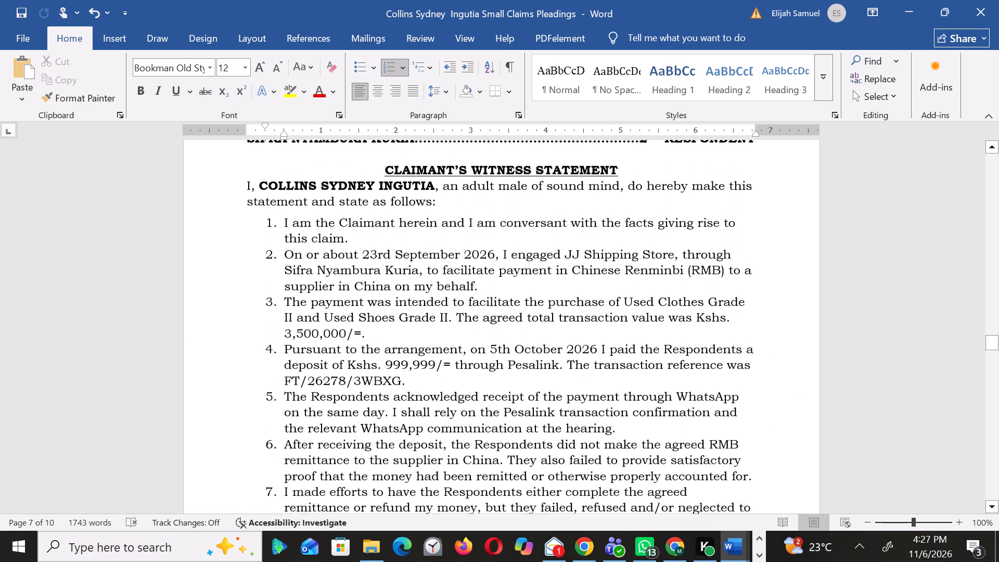
Justify the witness statement text from the opening sentence through numbered paragraph 12 and save the document.
drag(242, 167, 276, 205)
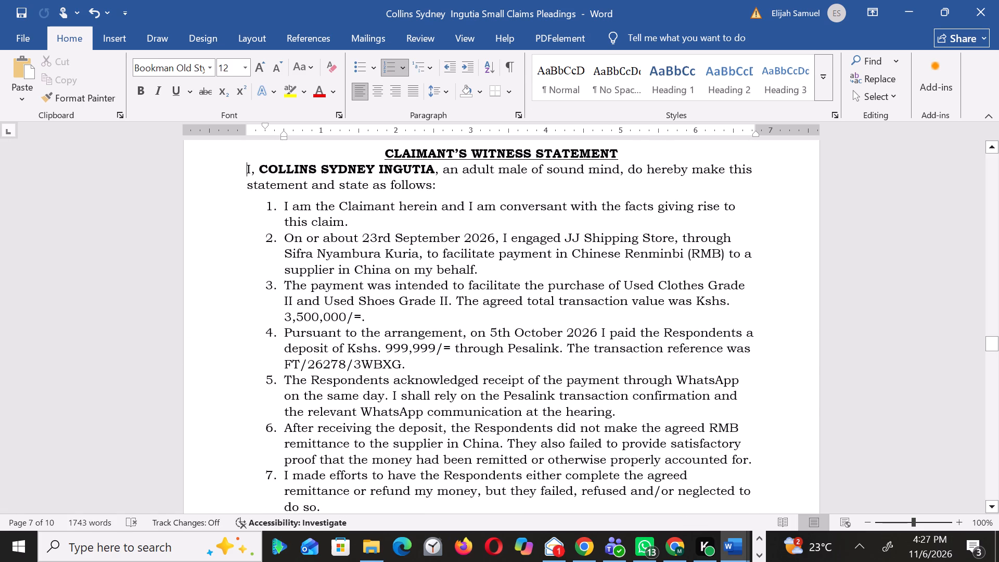
drag(276, 205, 457, 413)
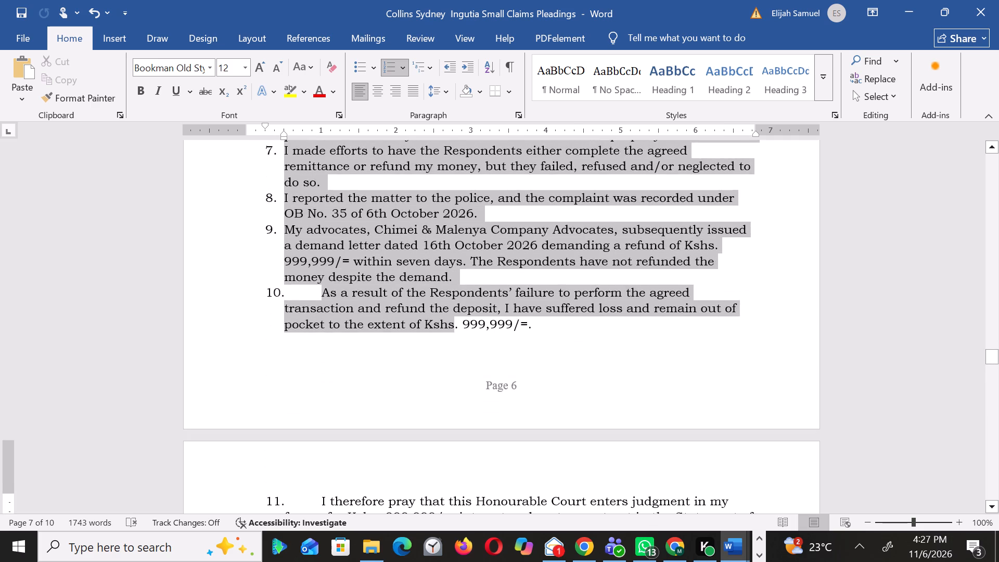
drag(457, 413, 475, 437)
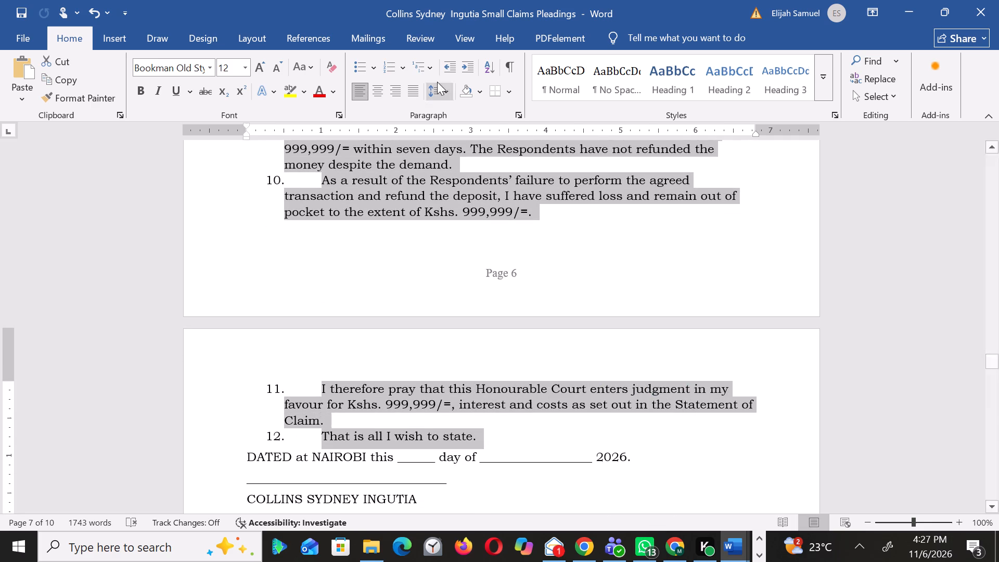
click(414, 90)
click(401, 237)
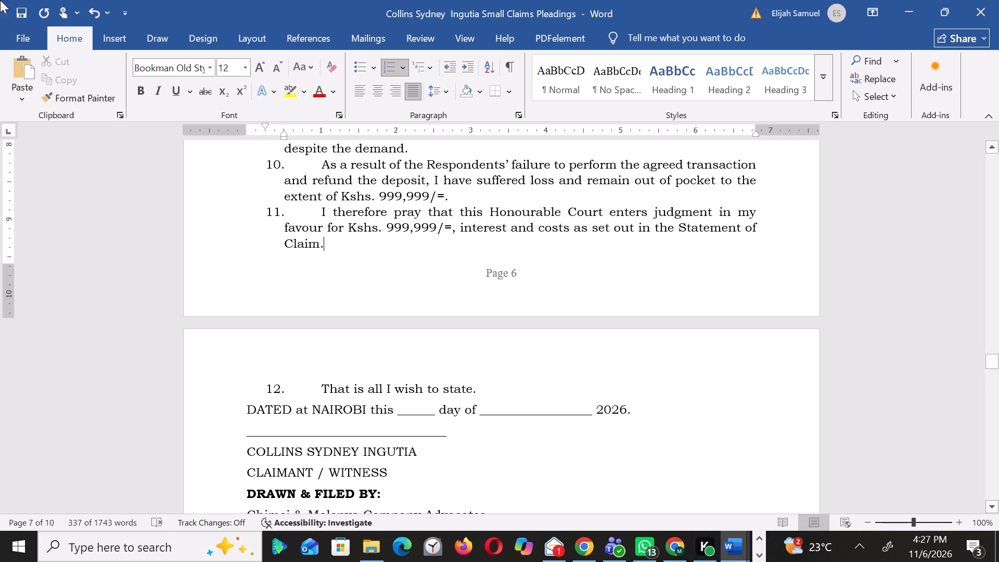
click(20, 10)
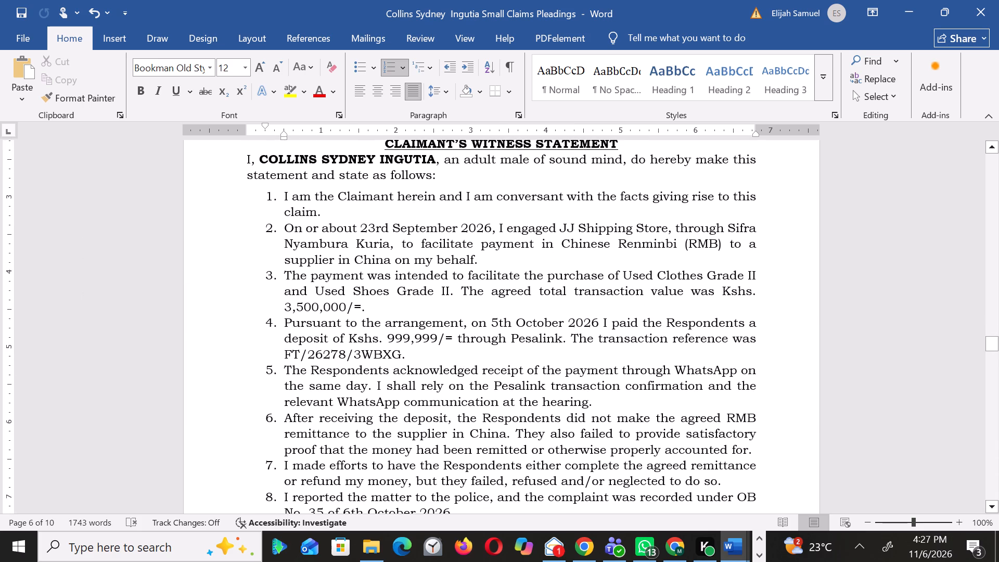
Insert an unnumbered blank line after paragraph 1 of the witness statement.
click(331, 216)
key(Return)
key(BackSpace)
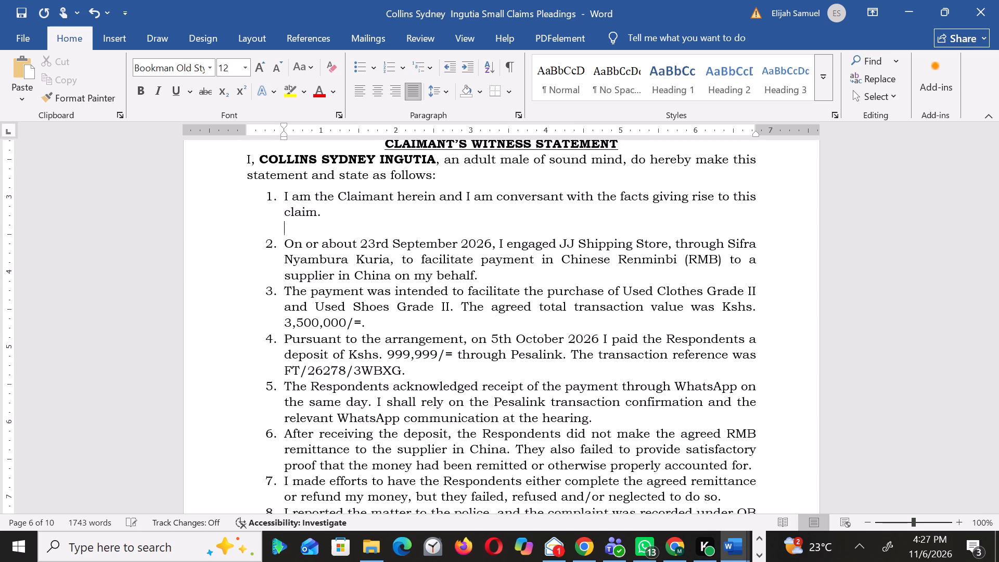
Change the ordinal in "23rd September 2026" in paragraph 2 to a superscript "rd".
click(390, 242)
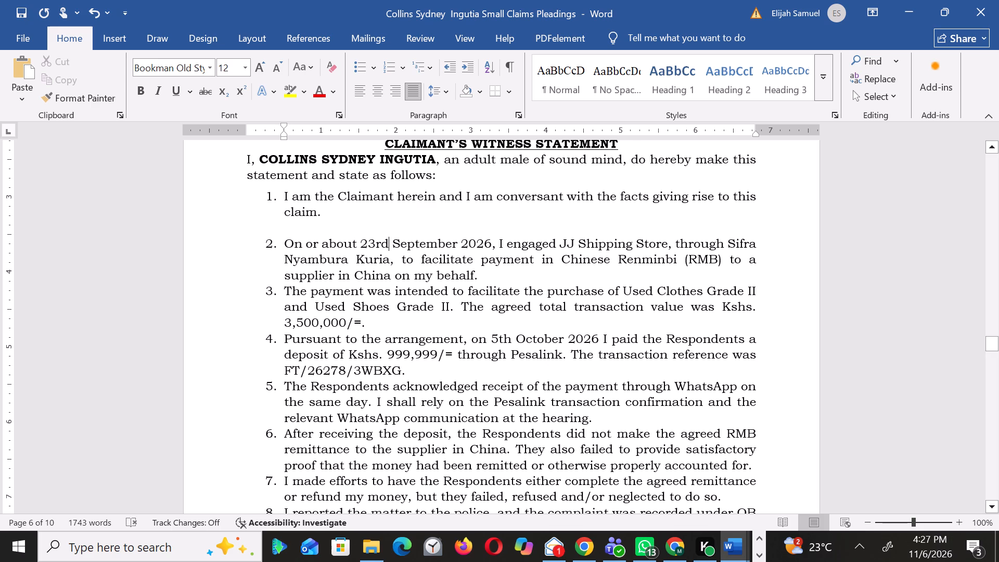
key(BackSpace)
key(BackSpace)
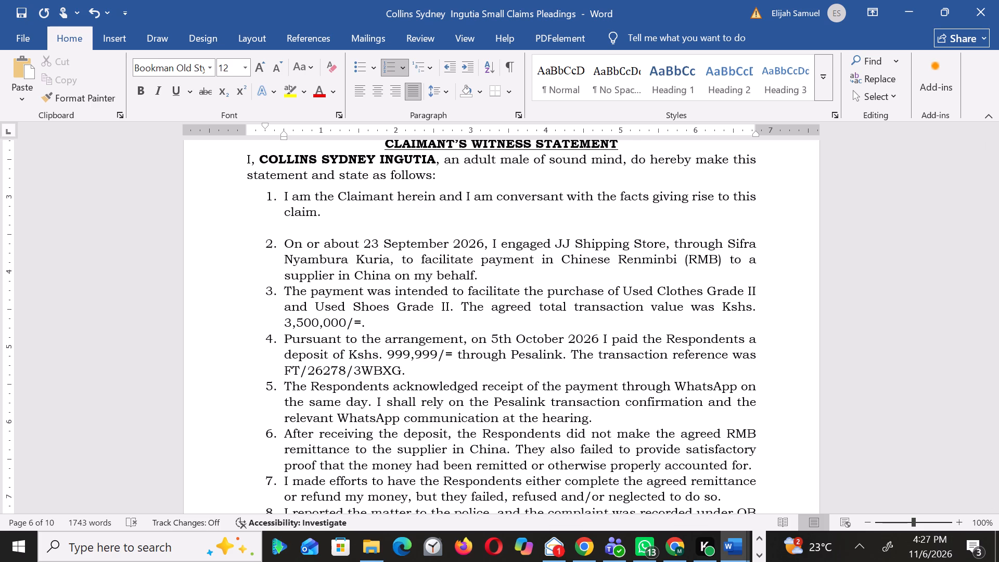
key(BackSpace)
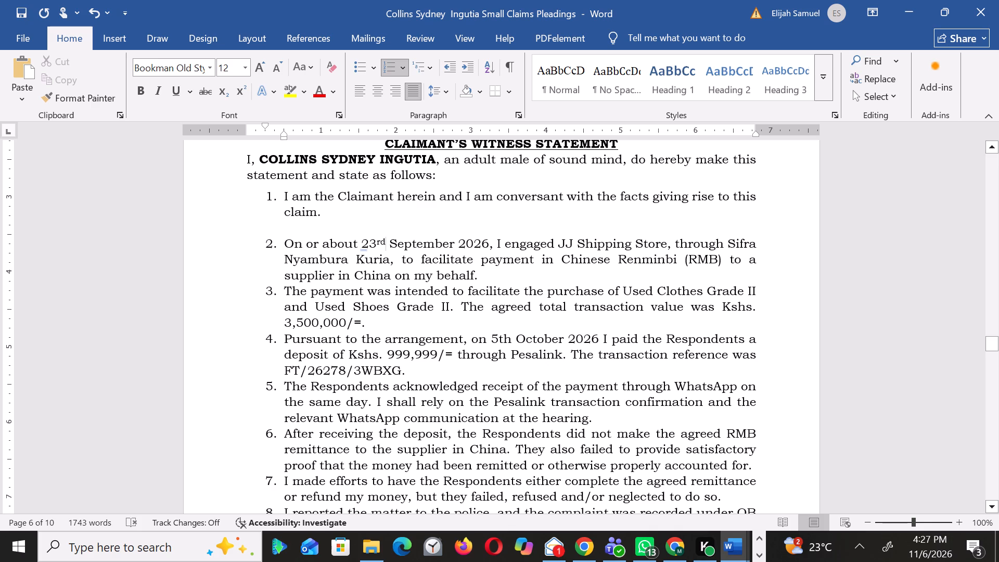
Insert a single unnumbered blank line between paragraphs 2 and 3 of the witness statement.
click(481, 278)
key(Return)
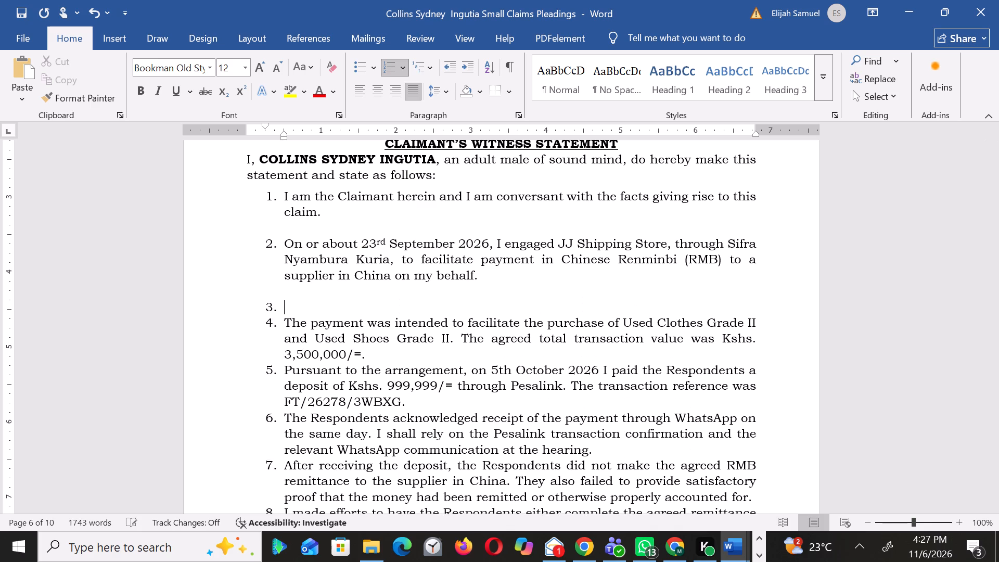
key(BackSpace)
click(295, 293)
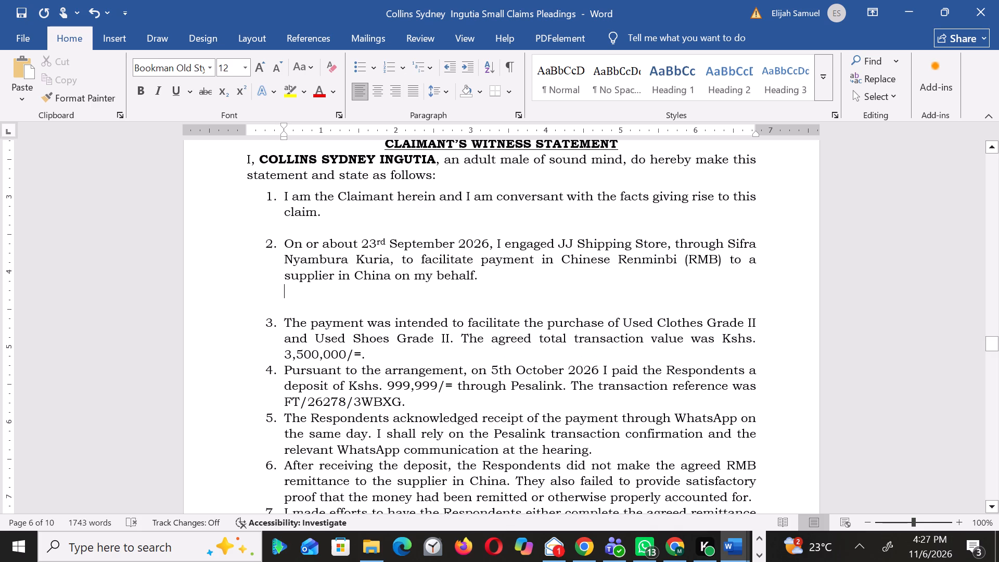
key(BackSpace)
key(BackSpace)
key(BackSpace)
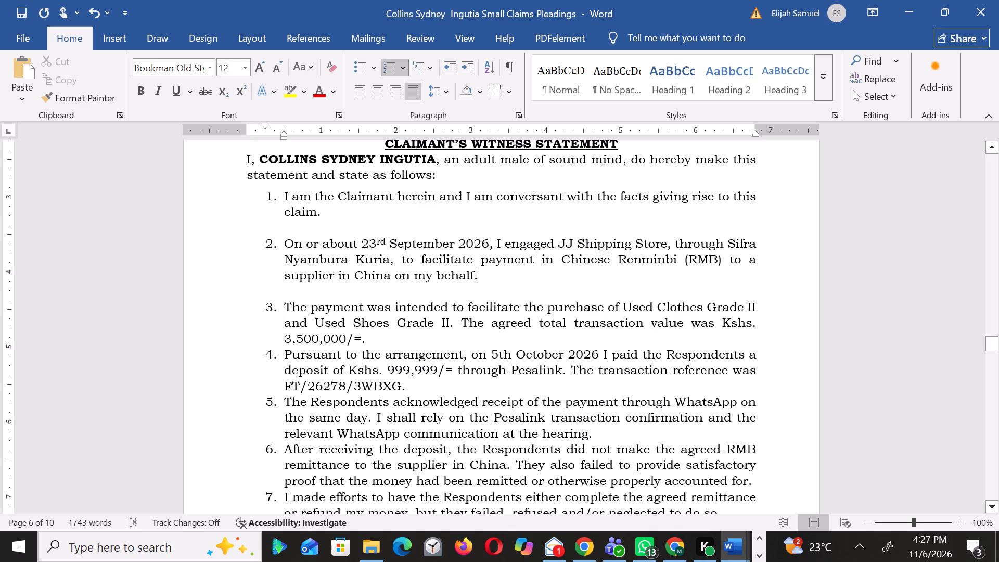
Insert a single unnumbered blank line between paragraphs 3 and 4 of the witness statement.
click(382, 343)
key(Return)
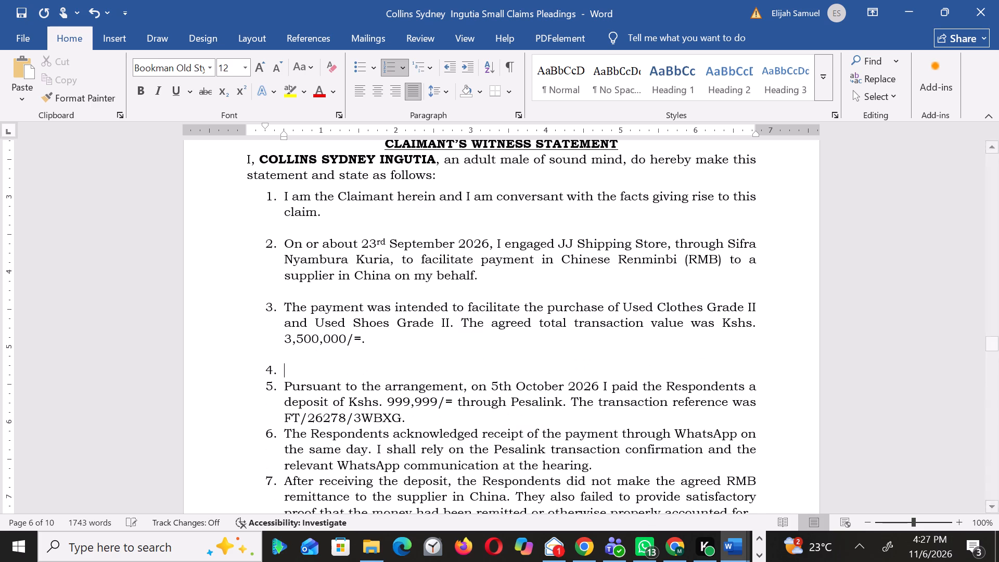
key(BackSpace)
click(305, 351)
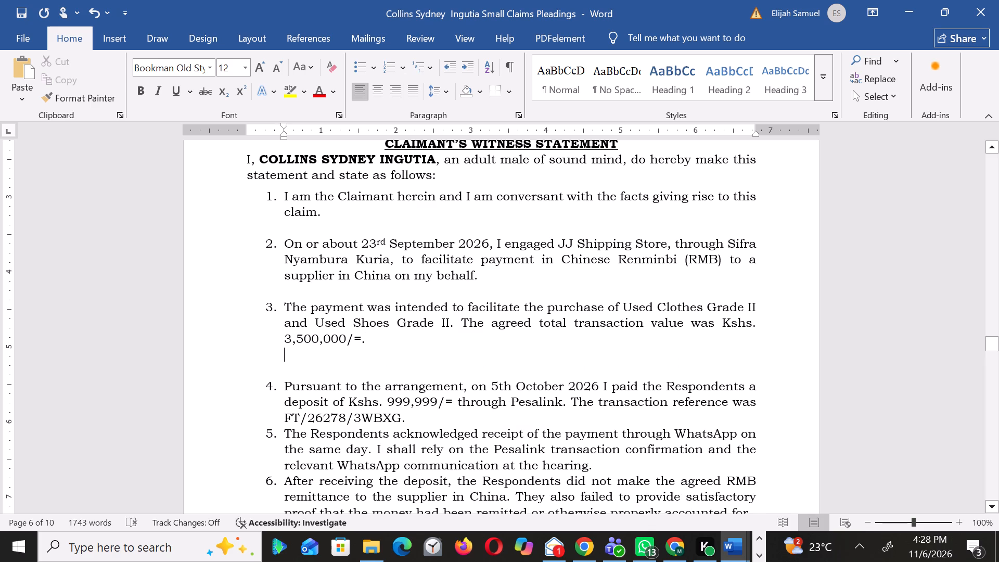
key(BackSpace)
key(BackSpace)
key(BackSpace)
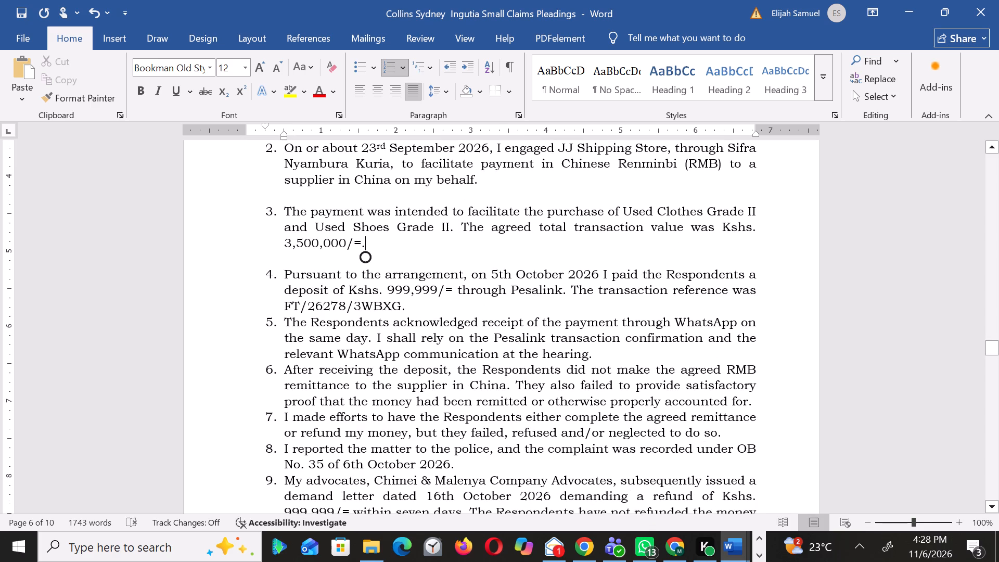
Change the ordinal in "5th October 2026" in paragraph 4 to a superscript "th".
click(512, 272)
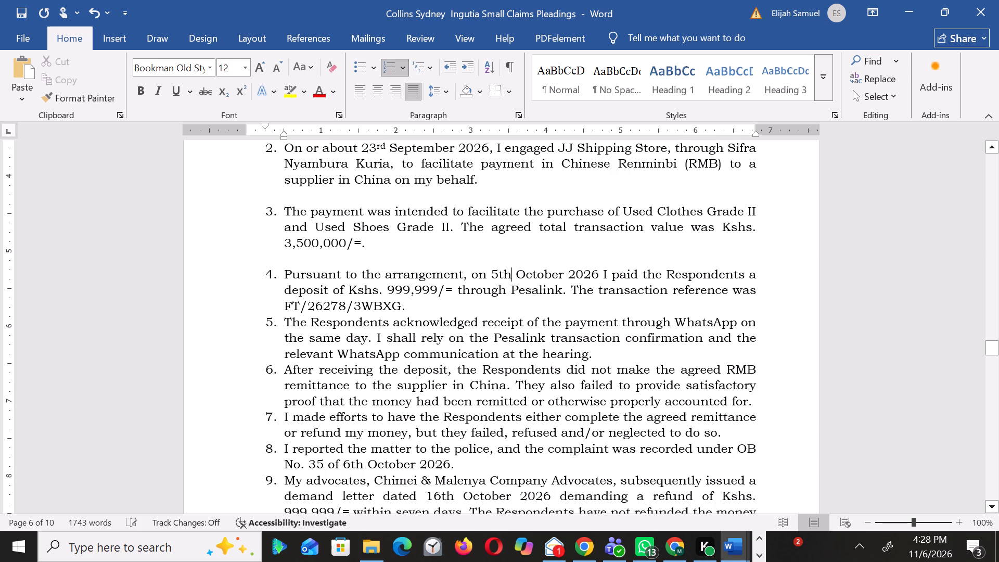
key(BackSpace)
key(BackSpace)
text(th)
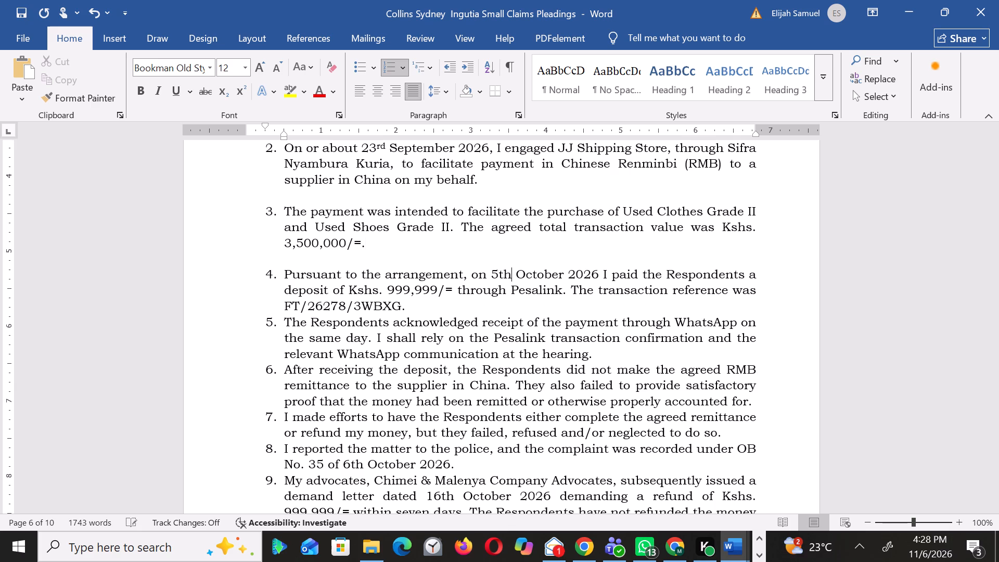
key(space)
key(BackSpace)
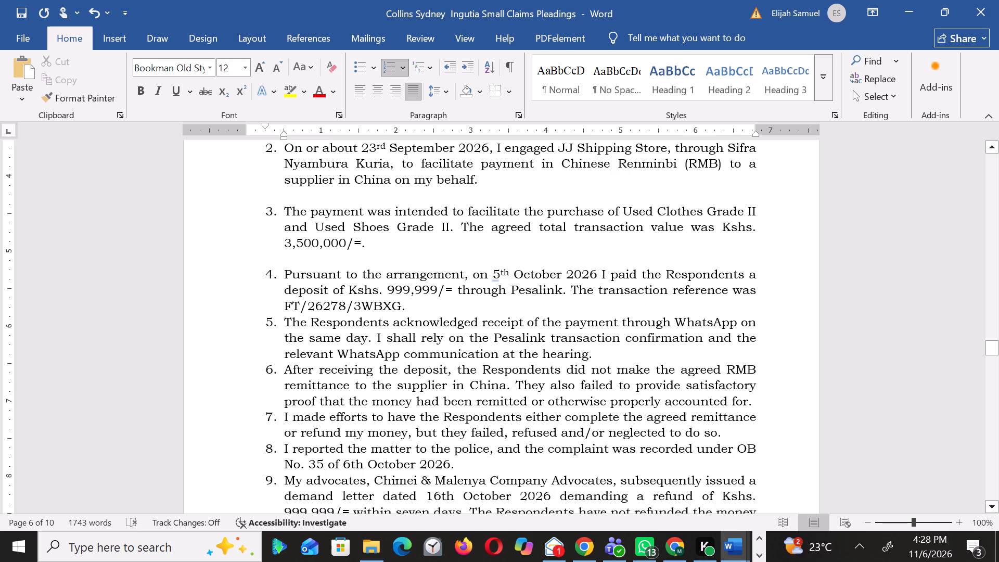
Bold the deposit amount "Kshs. 999,999/=" and the transaction reference in paragraph 4.
drag(347, 290, 449, 287)
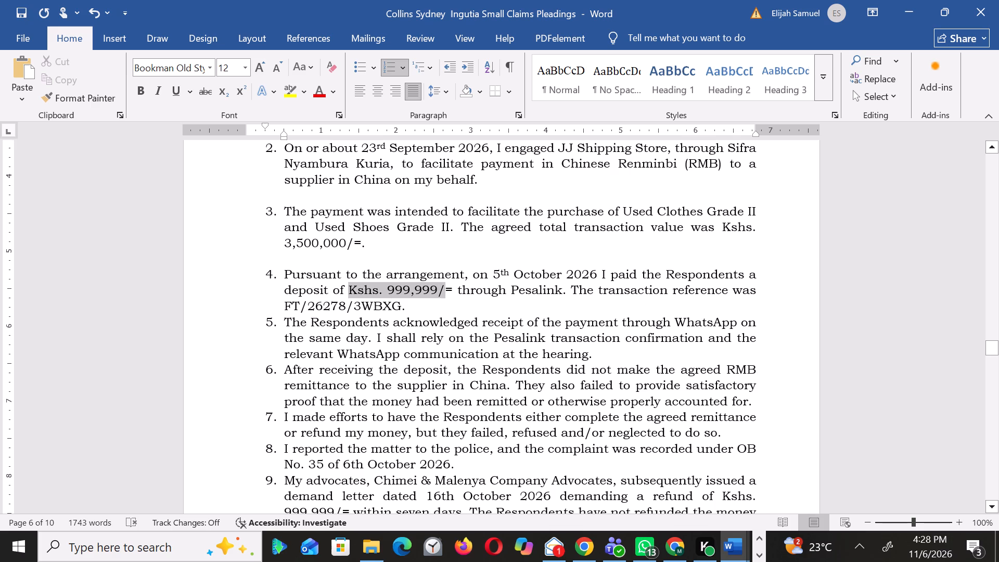
drag(449, 287, 451, 287)
click(456, 258)
click(447, 291)
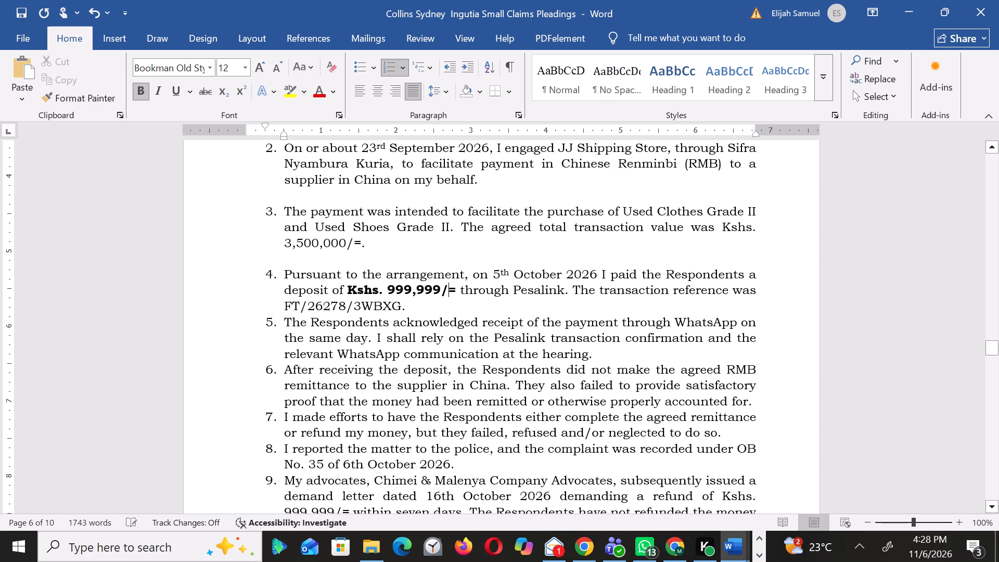
drag(281, 303, 391, 309)
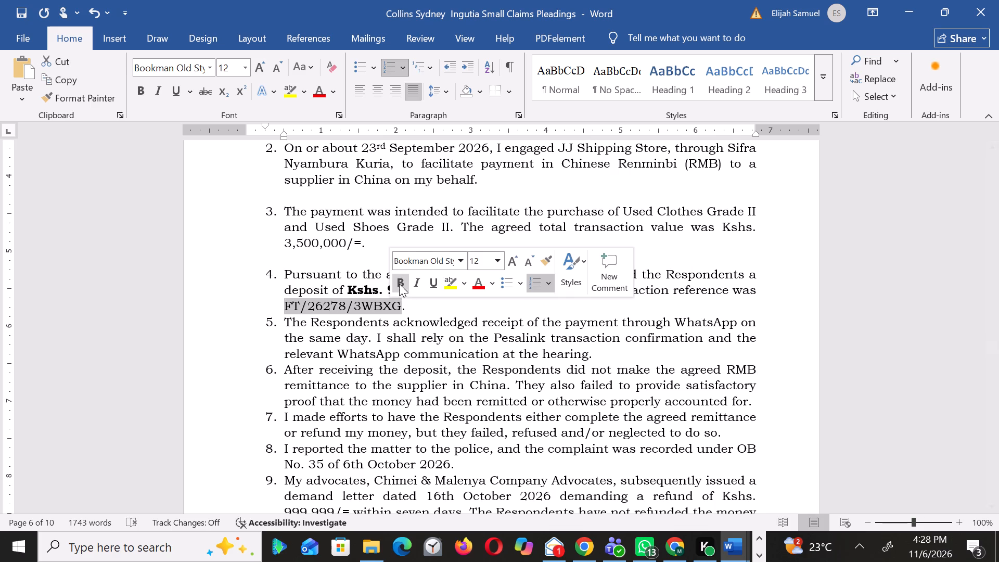
Bold the transaction reference at the end of paragraph 4 of the witness statement.
click(399, 284)
click(396, 320)
Insert a single unnumbered blank line between paragraphs 4 and 5 of the witness statement.
drag(415, 305, 414, 313)
key(Return)
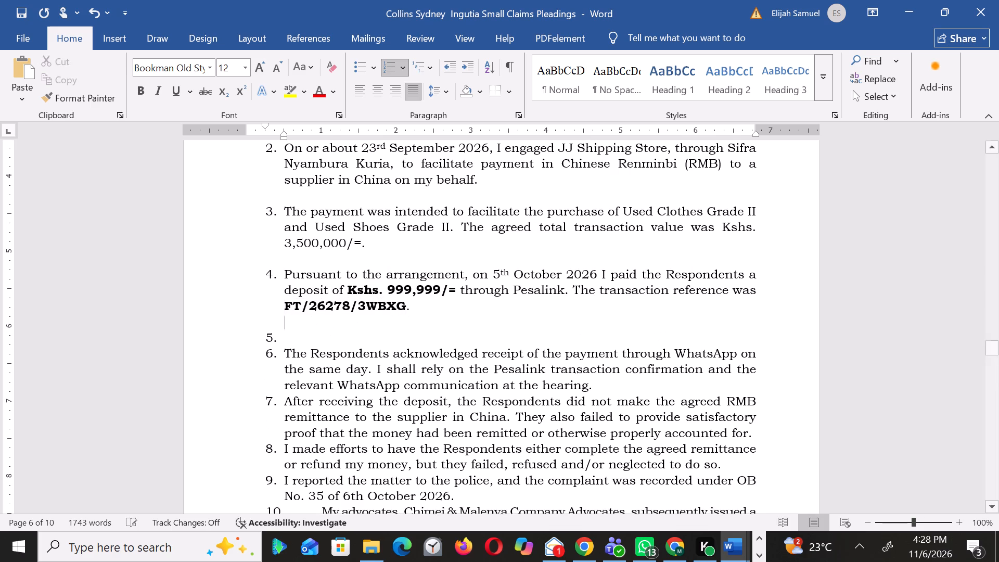
key(BackSpace)
click(285, 324)
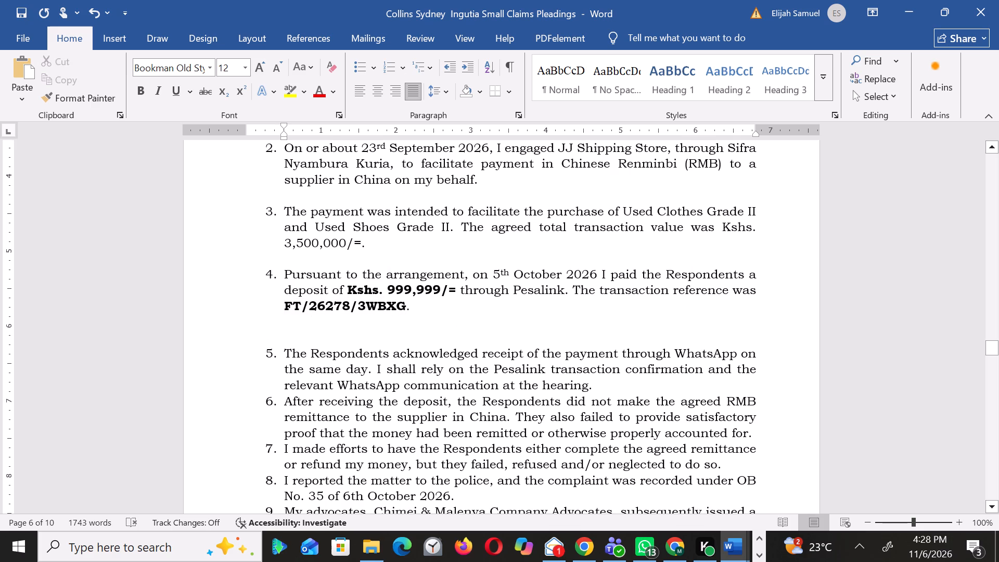
key(BackSpace)
key(BackSpace)
key(BackSpace)
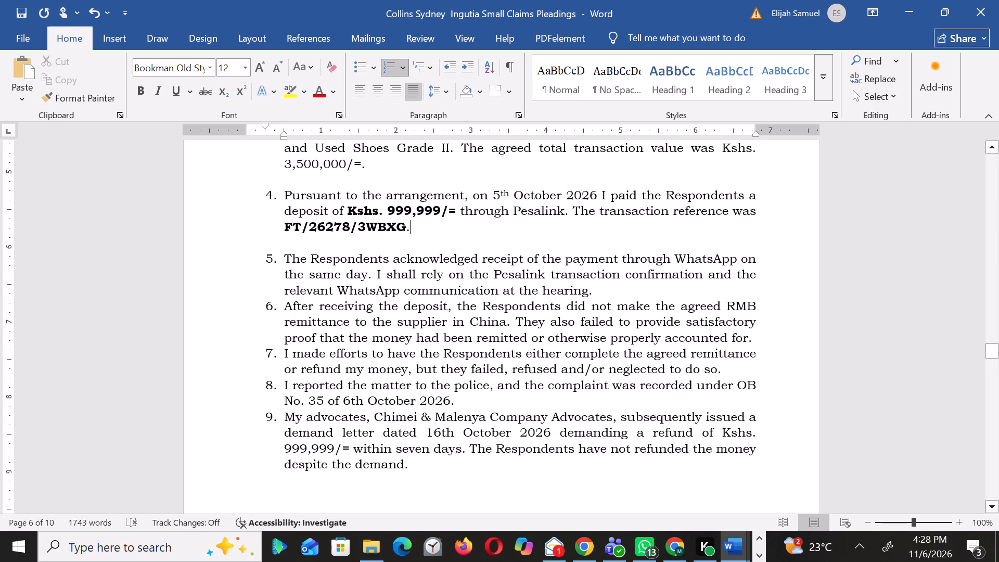
Insert a single unnumbered blank line between paragraphs 5 and 6 of the witness statement.
drag(598, 291, 604, 298)
key(Return)
key(BackSpace)
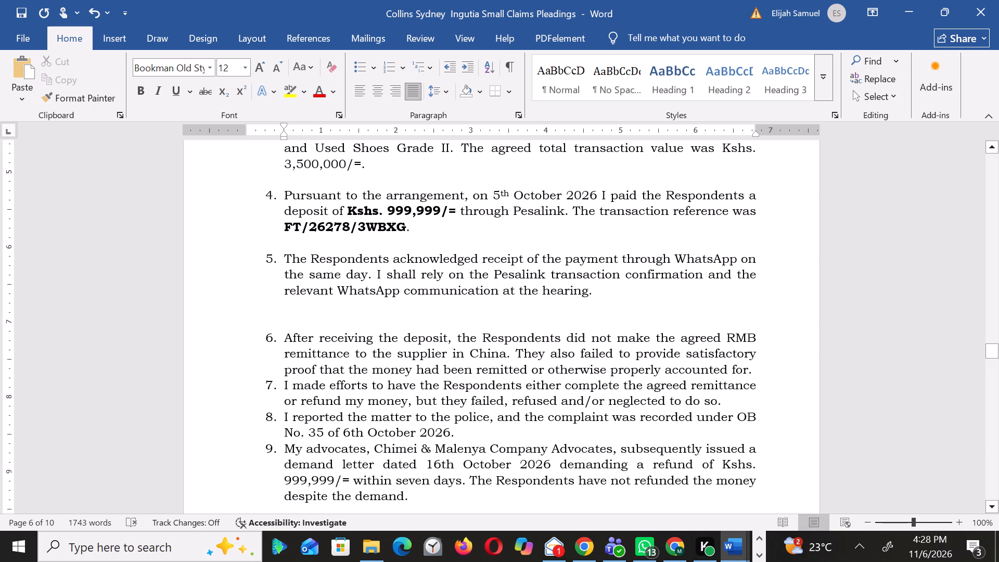
click(285, 302)
key(BackSpace)
key(BackSpace)
key(BackSpace)
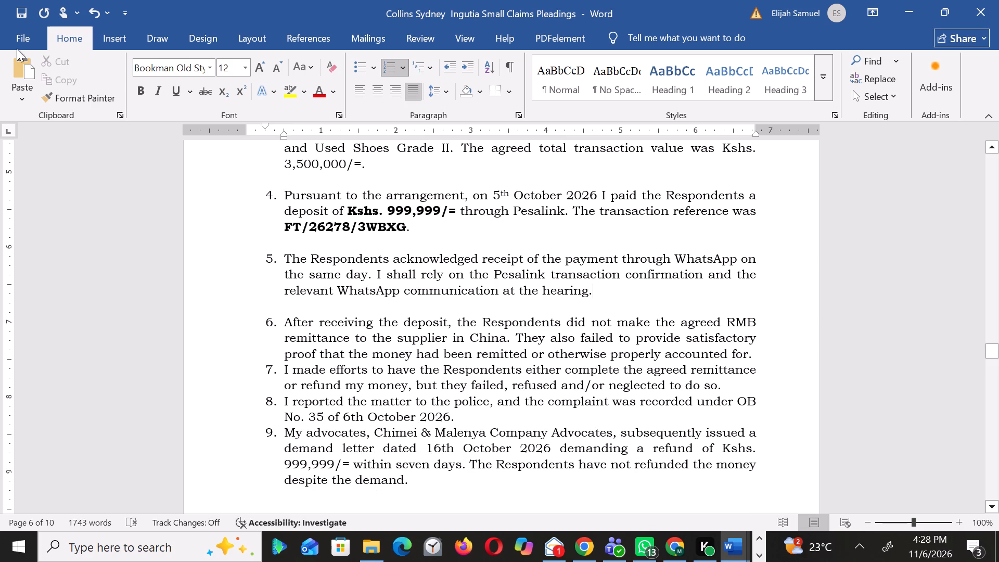
Save the pleadings document.
click(15, 9)
Insert a single unnumbered blank line between paragraphs 6 and 7 of the witness statement and save the document.
click(759, 353)
key(Return)
key(BackSpace)
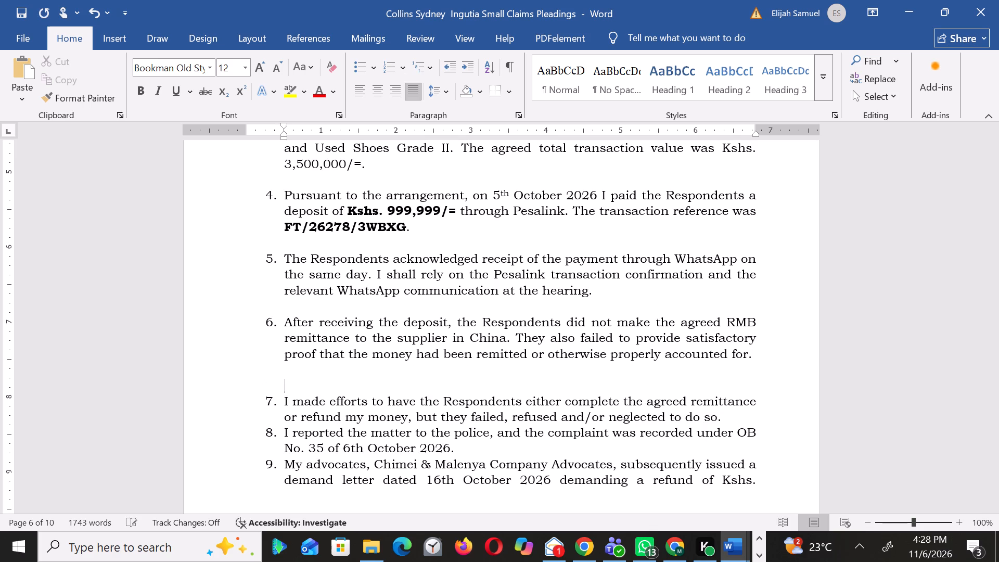
click(286, 373)
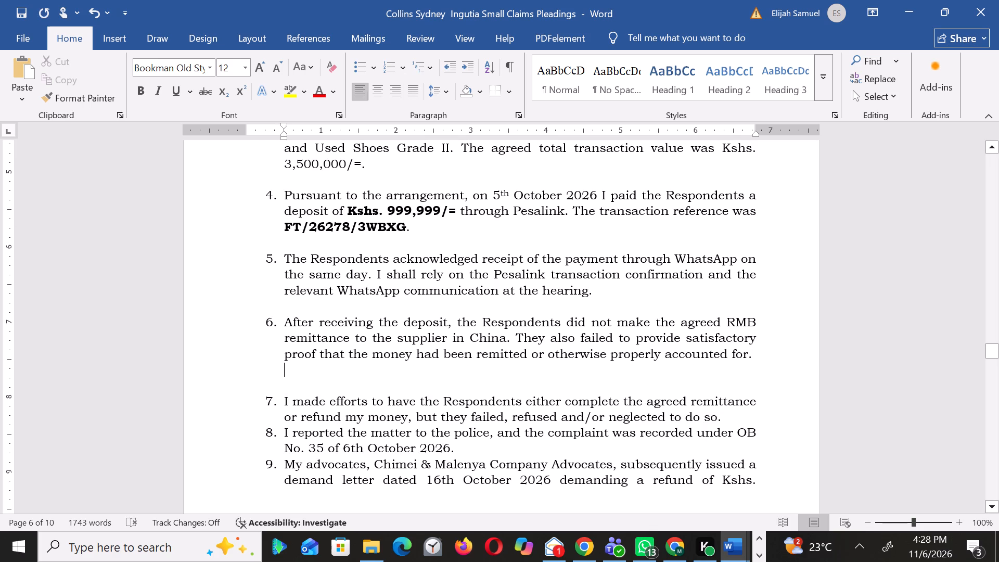
key(BackSpace)
key(BackSpace)
key(BackSpace)
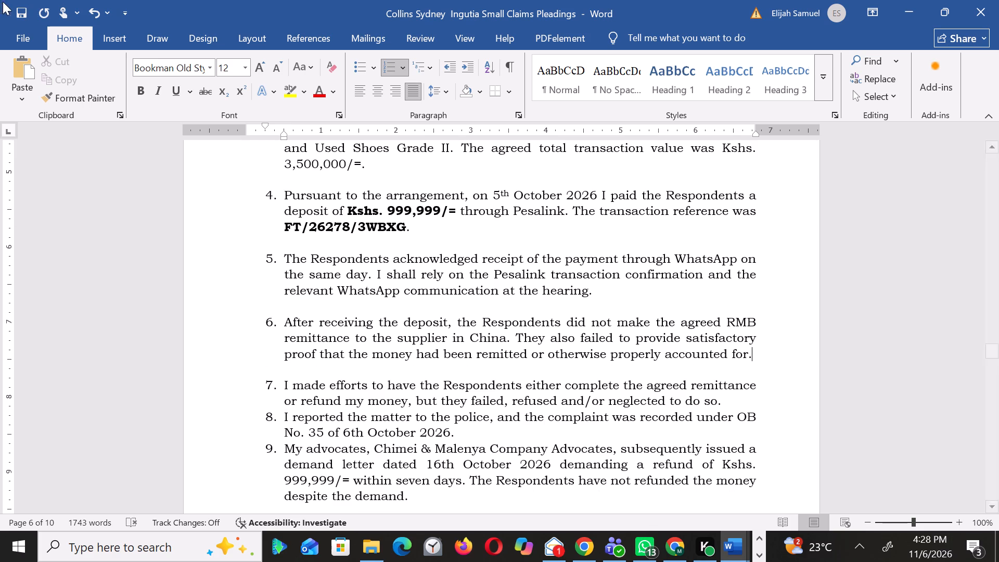
click(24, 12)
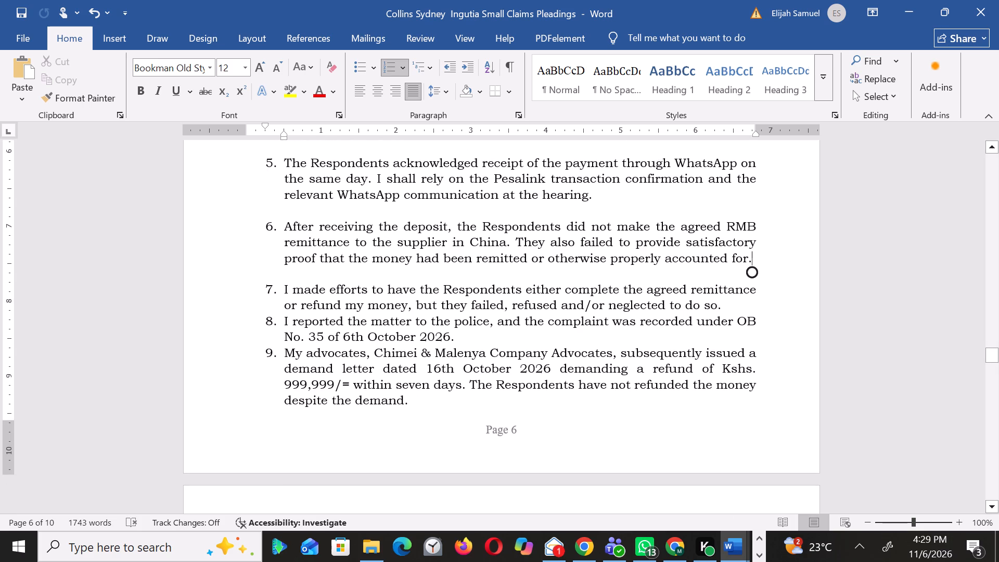
Change "refused and/or neglected" to "refused and neglected" in paragraph 7 of the witness statement and save the document.
click(603, 309)
key(BackSpace)
key(BackSpace)
key(BackSpace)
key(BackSpace)
key(d)
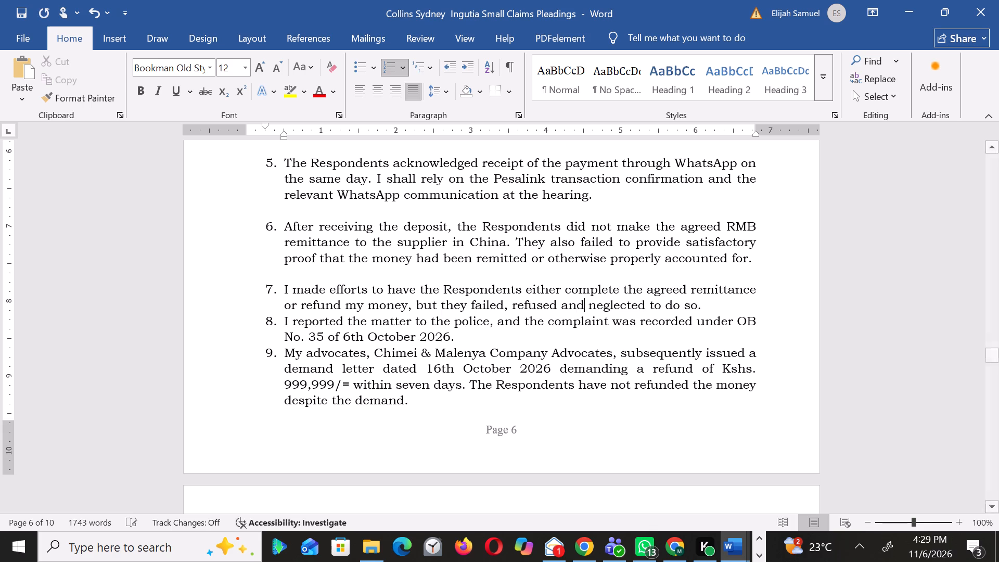
click(15, 15)
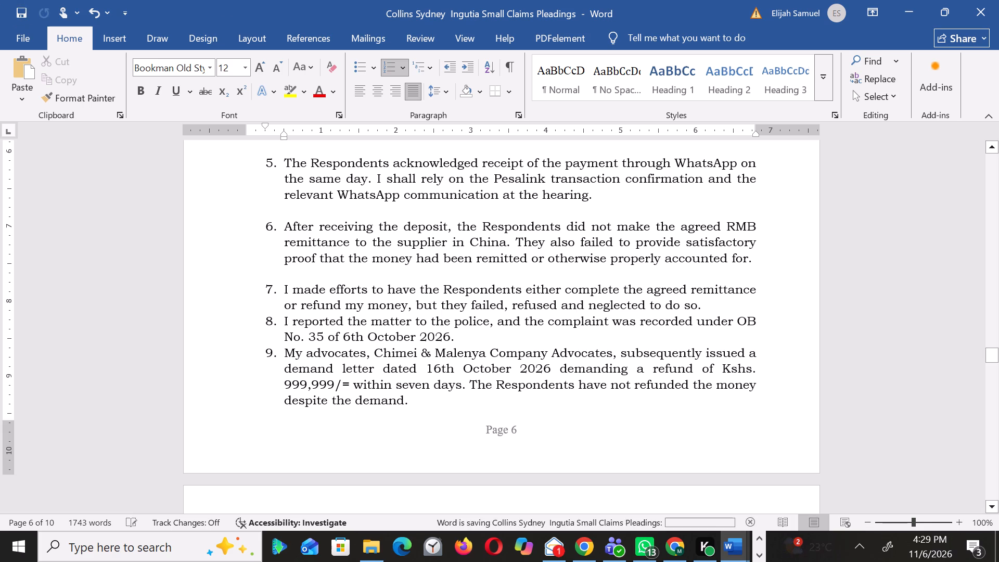
Insert a single unnumbered blank line between paragraphs 7 and 8 of the witness statement and save the document.
click(701, 312)
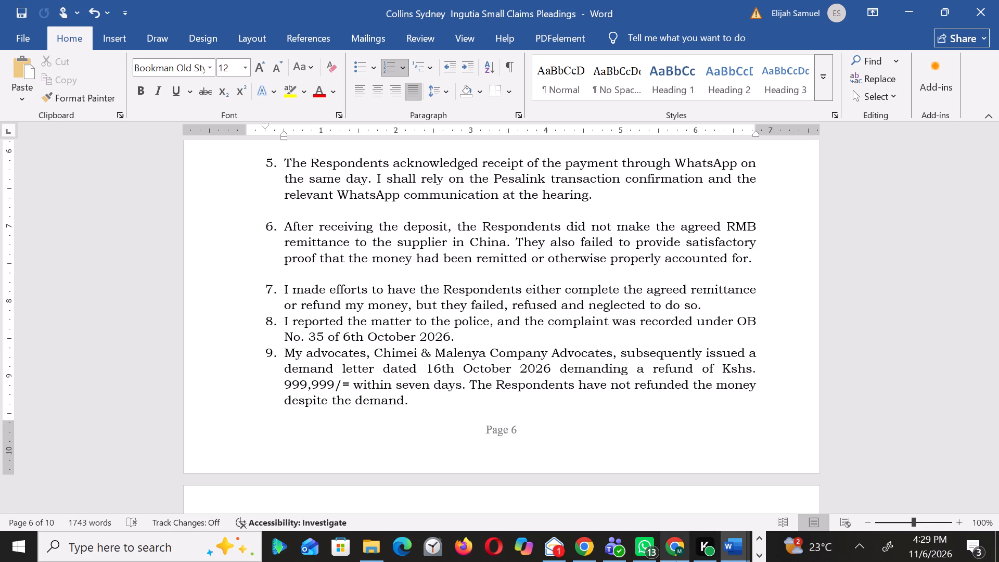
key(Return)
key(BackSpace)
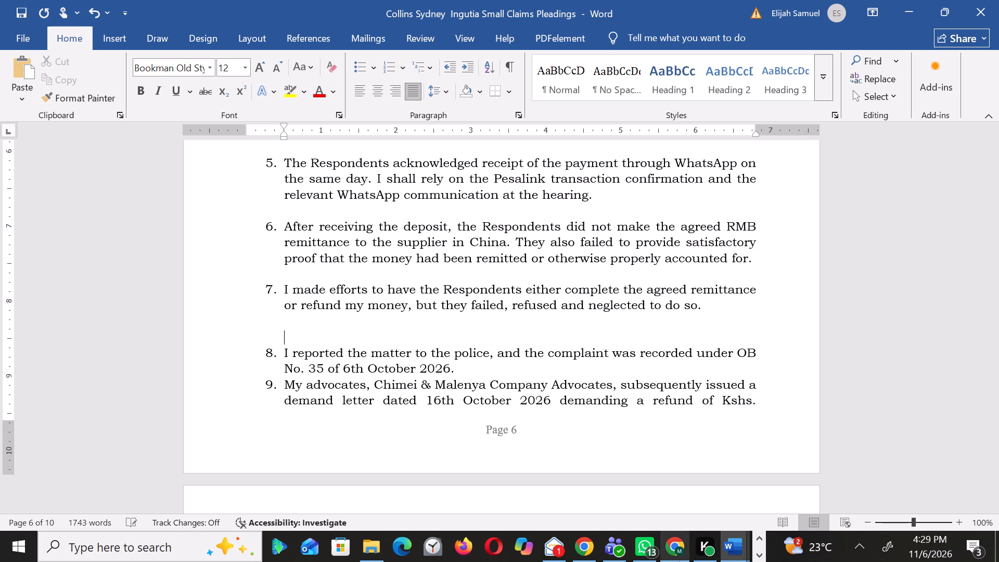
click(300, 326)
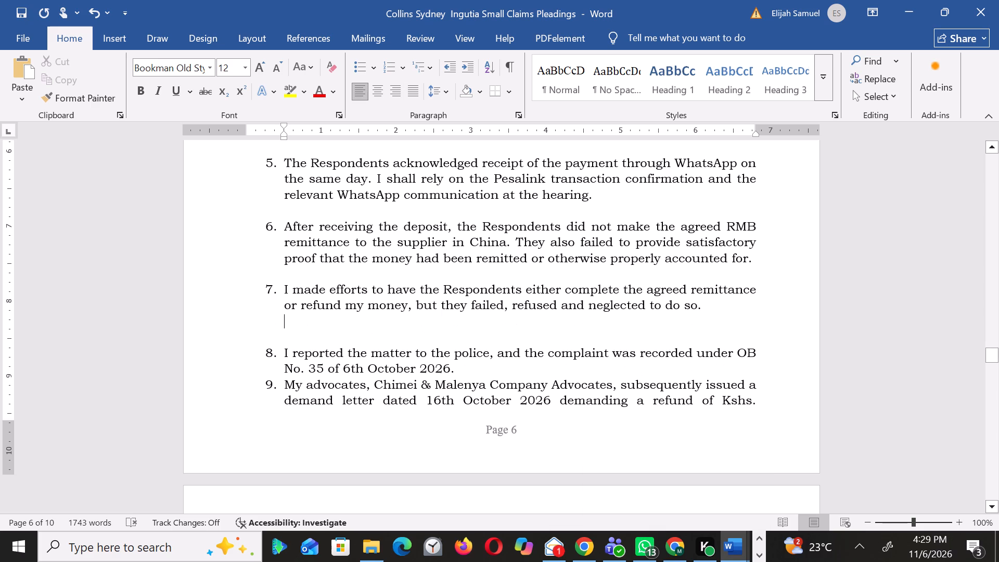
key(BackSpace)
key(BackSpace)
key(BackSpace)
key(BackSpace)
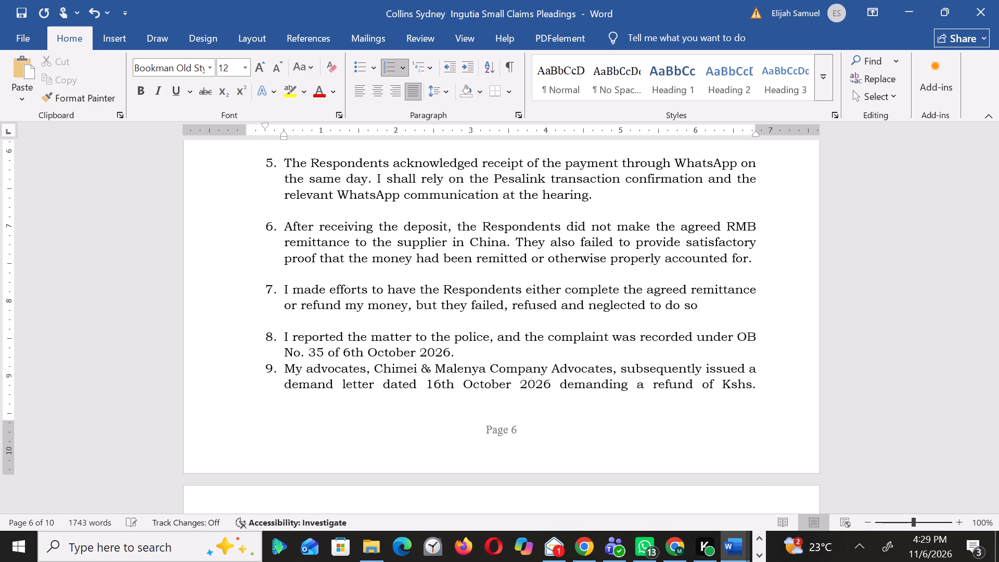
key(period)
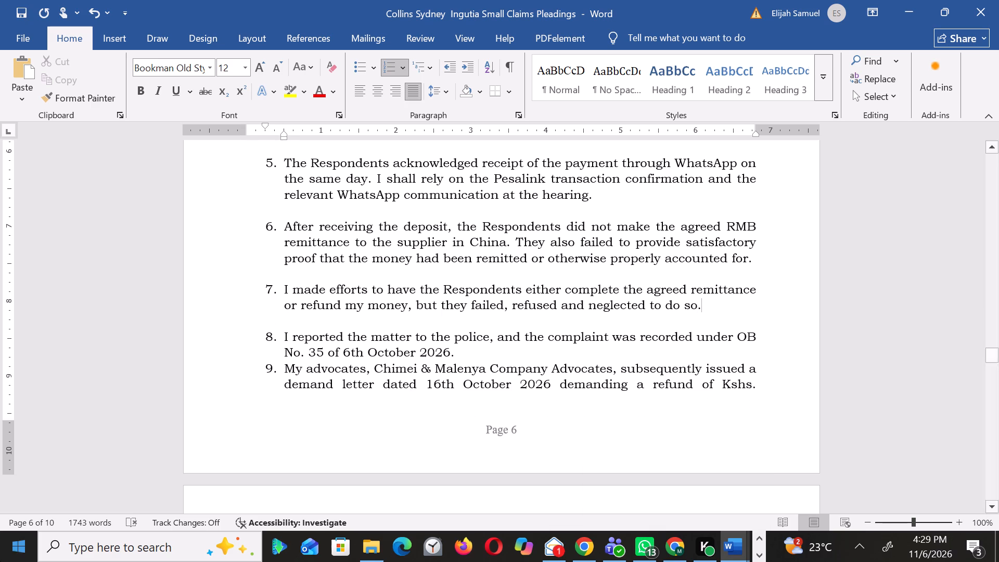
click(20, 7)
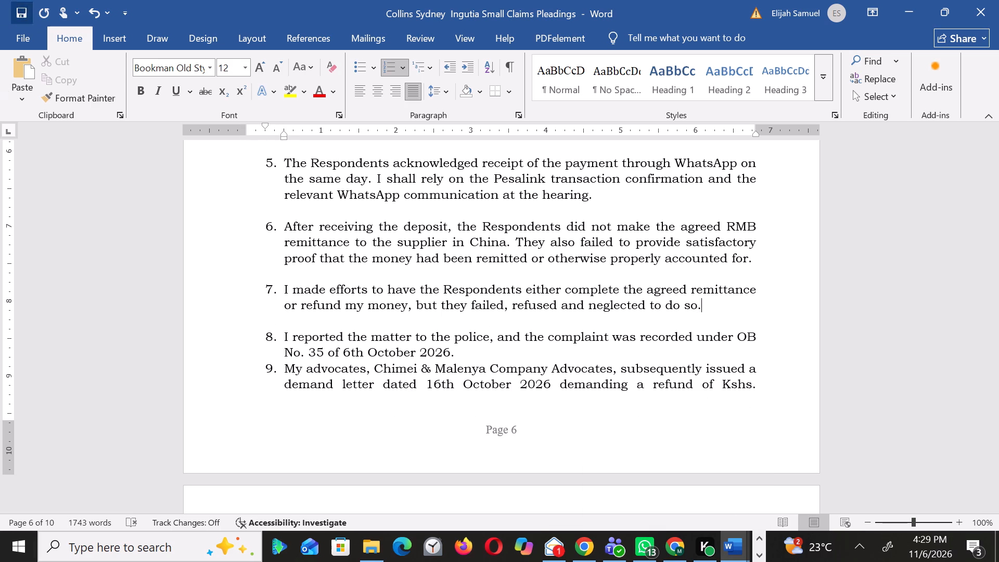